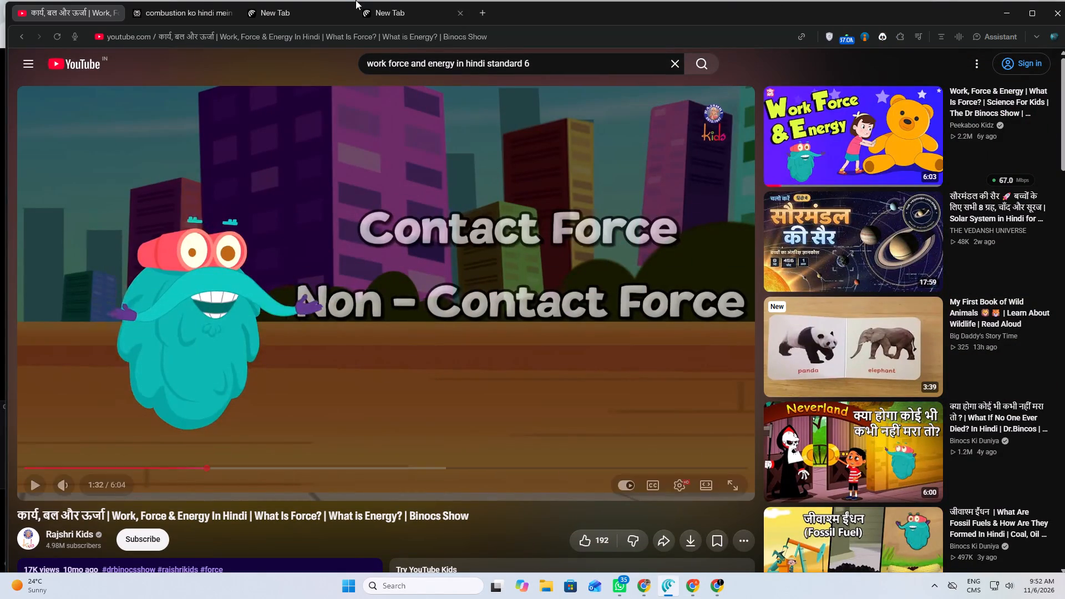
click(207, 64)
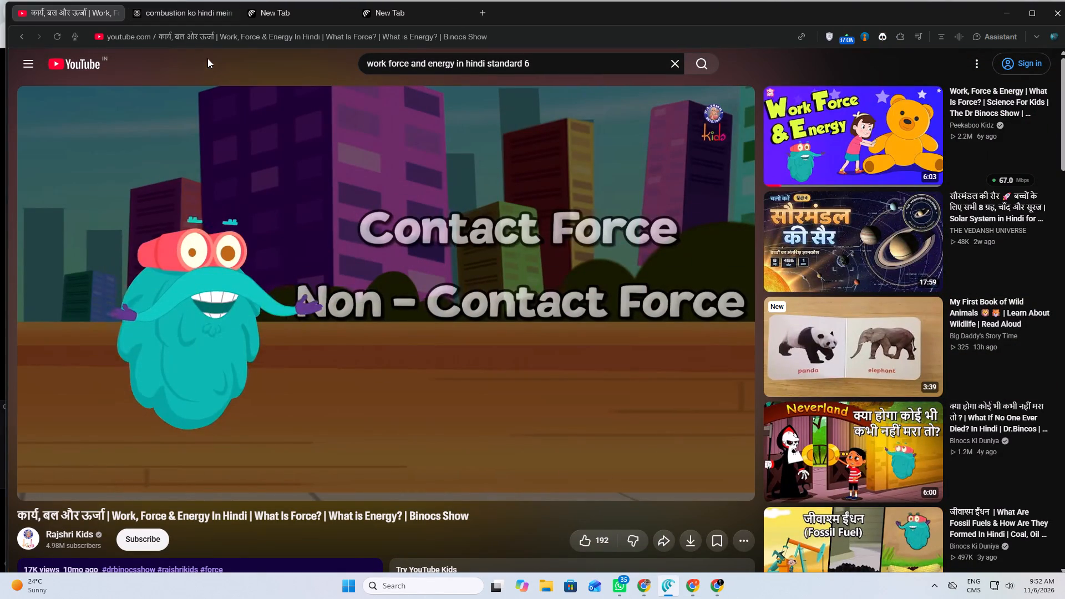
click(209, 1)
click(207, 24)
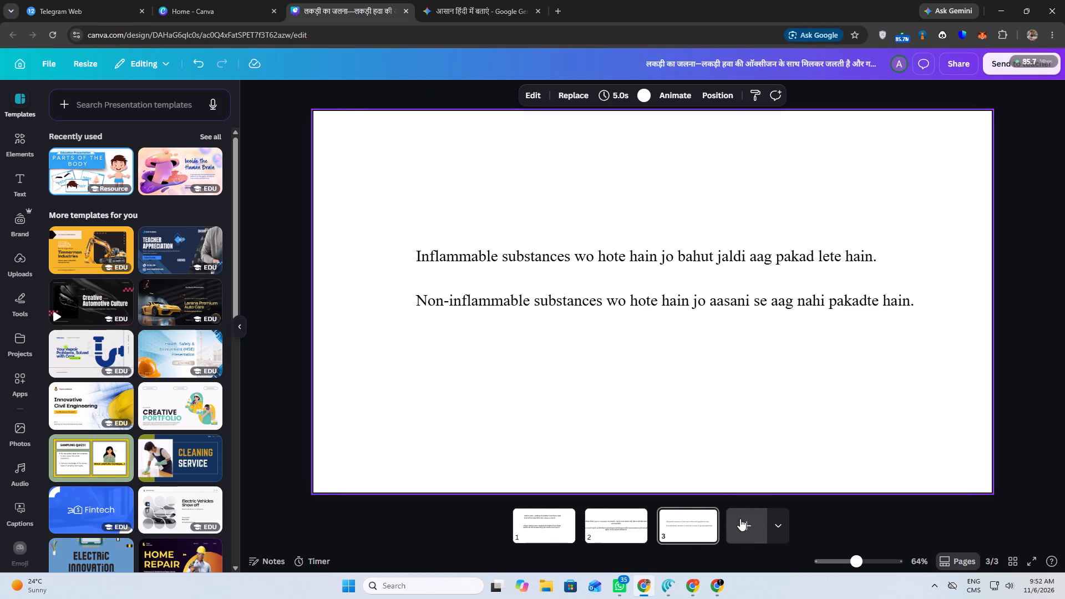
key(ctrl+v)
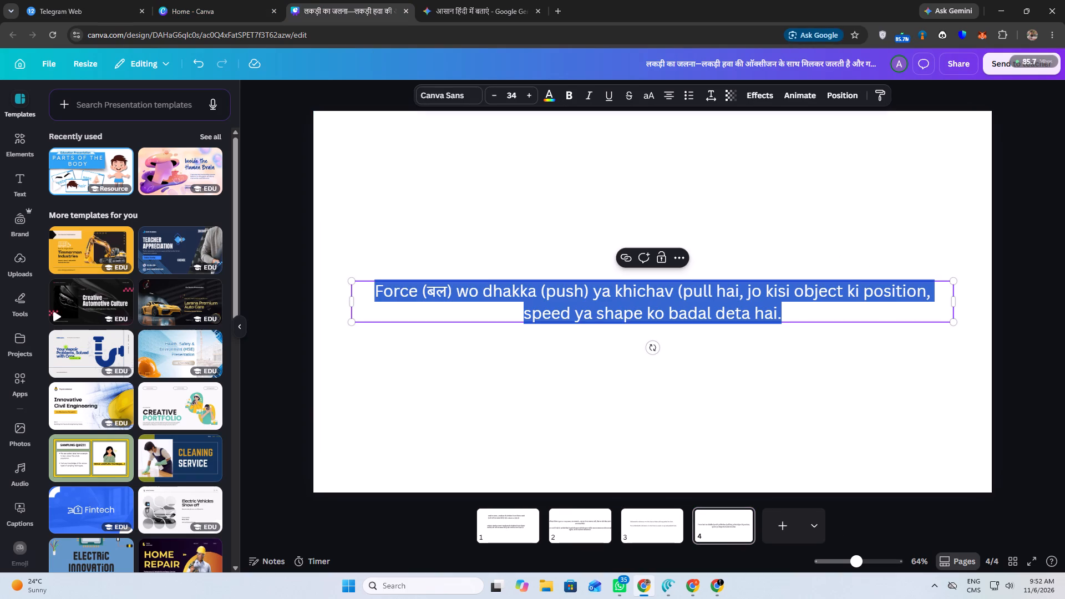
Set the pasted force definition in Times New Roman and align it left.
click(447, 91)
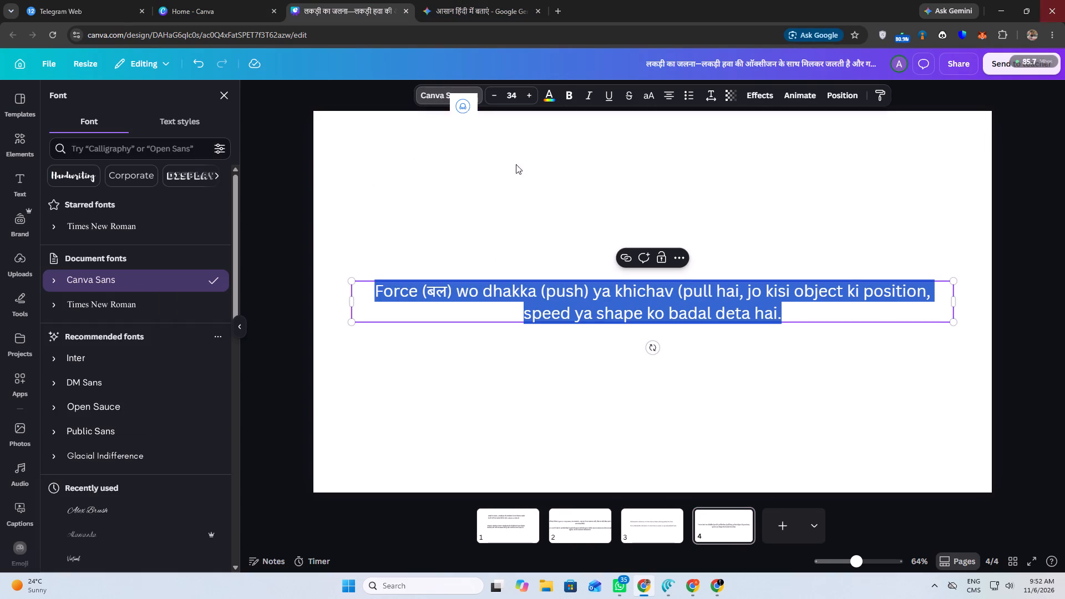
click(120, 225)
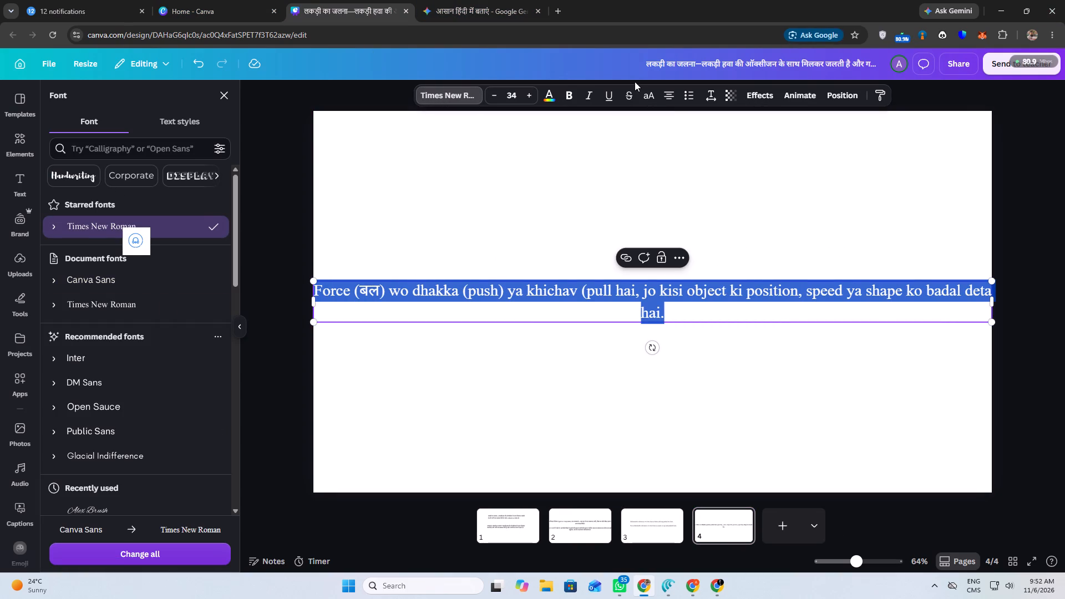
click(661, 95)
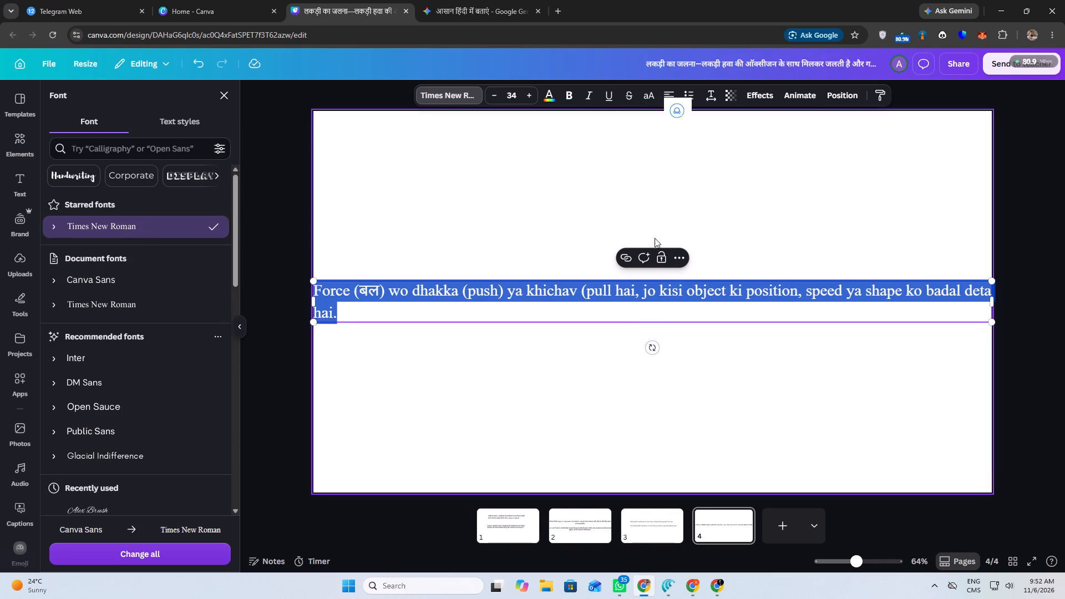
Narrow the force definition's text box from its right edge and reposition it near the slide's middle, slightly above centre.
drag(992, 303, 859, 299)
click(1049, 225)
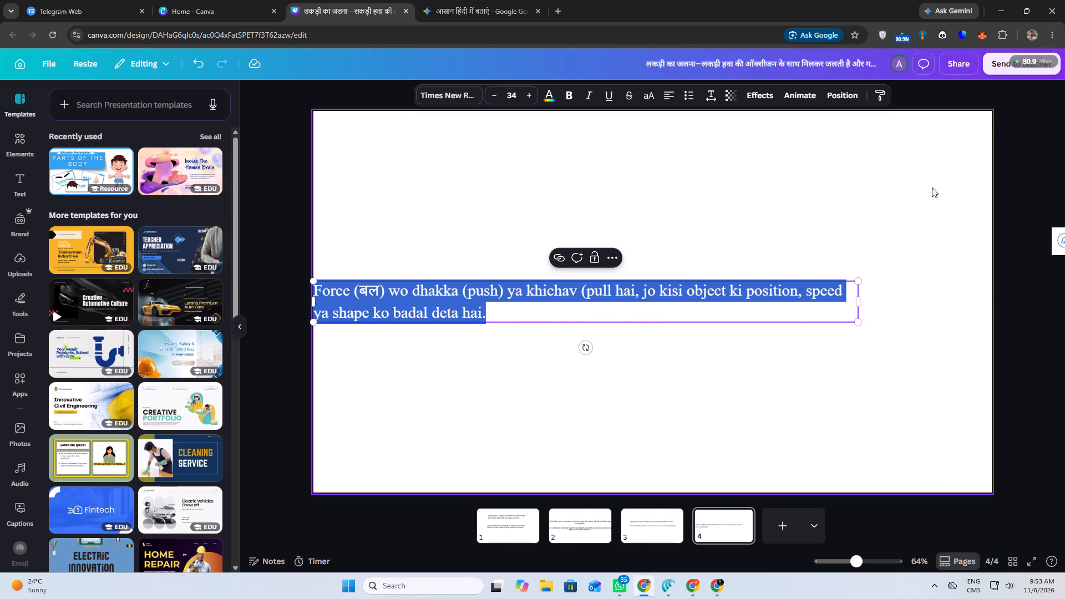
click(954, 185)
drag(718, 299, 799, 274)
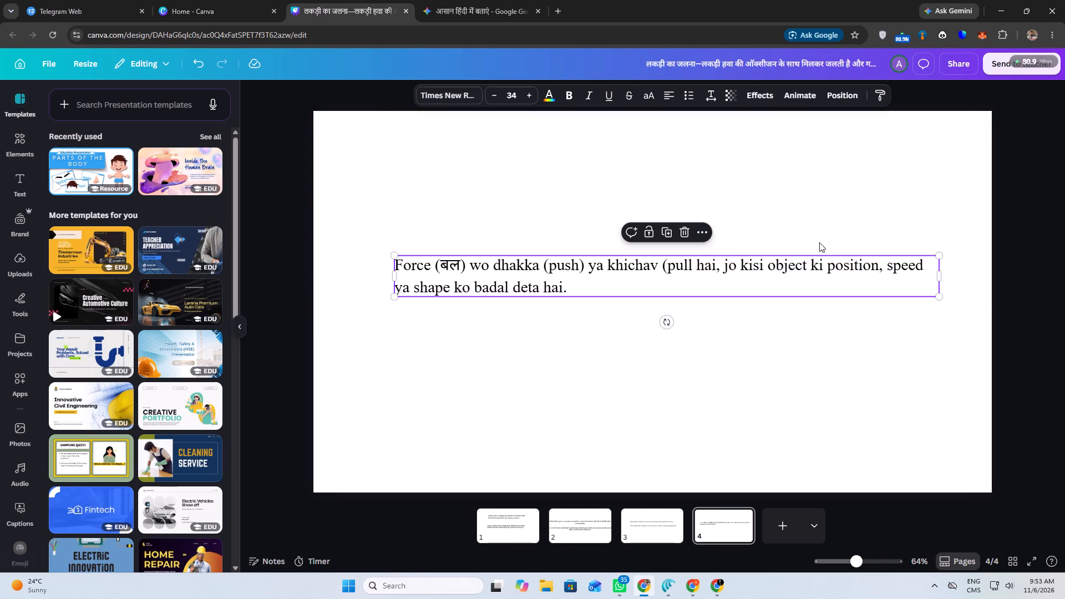
Present the design full screen, showing the page with the force definition.
click(945, 61)
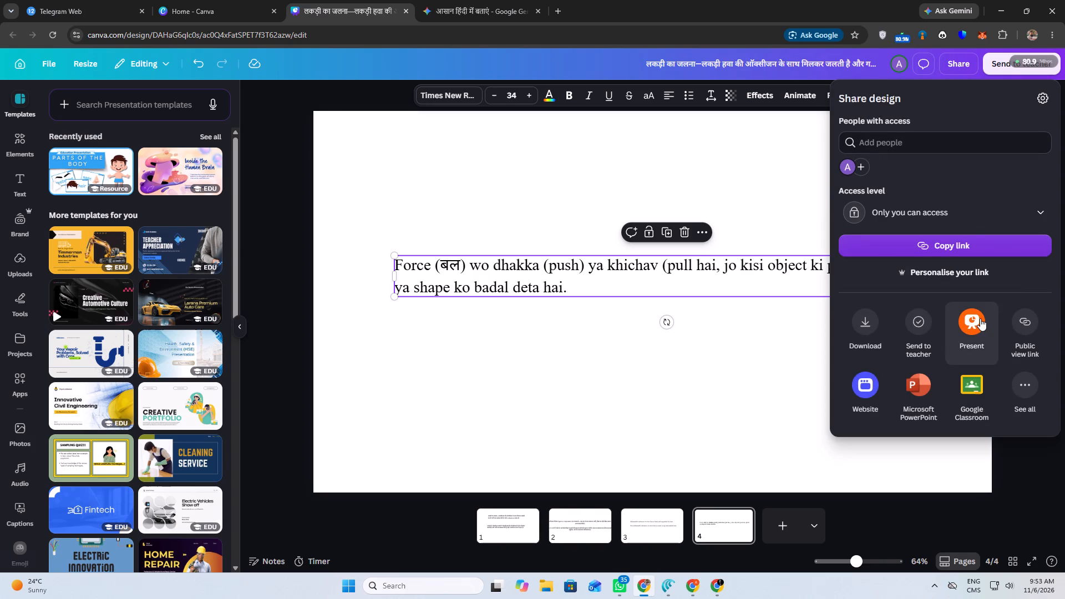
click(978, 321)
click(958, 112)
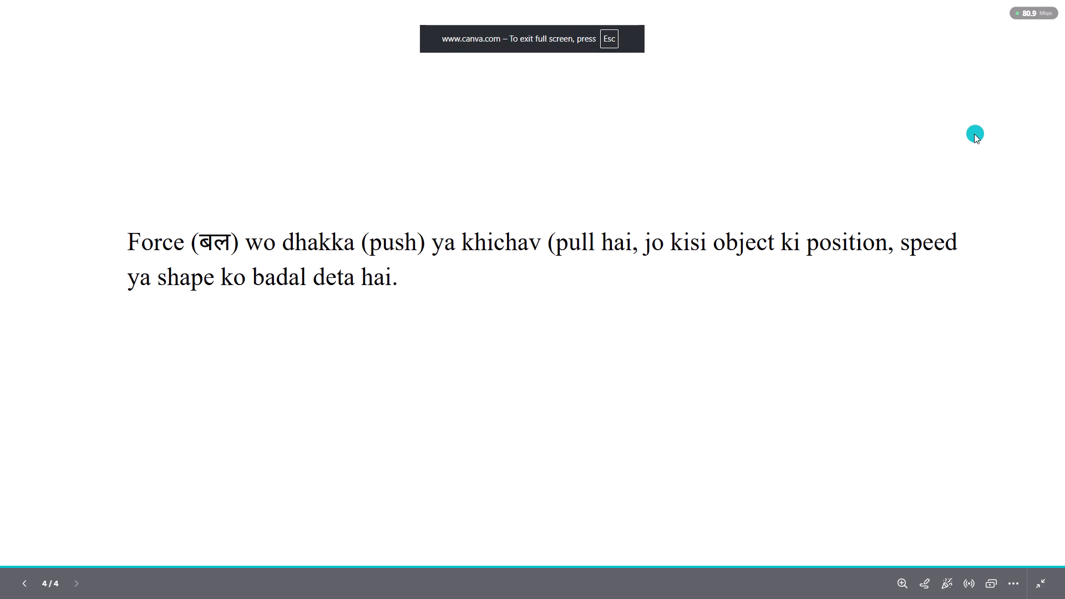
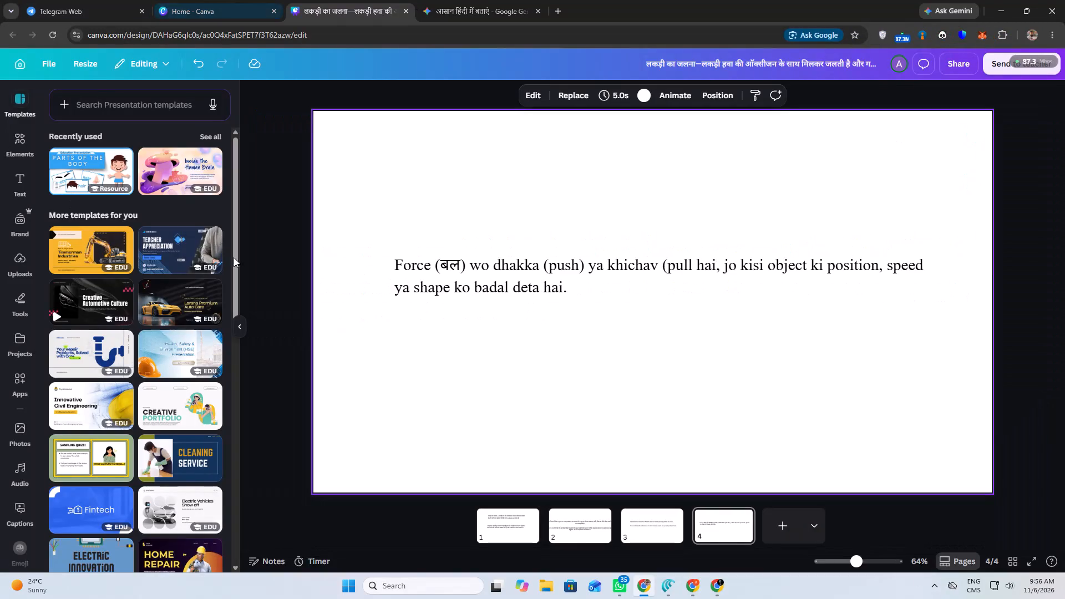
Switch to Comet and play the Work, Force & Energy video on YouTube full screen, pausing it at about 2:02.
click(674, 585)
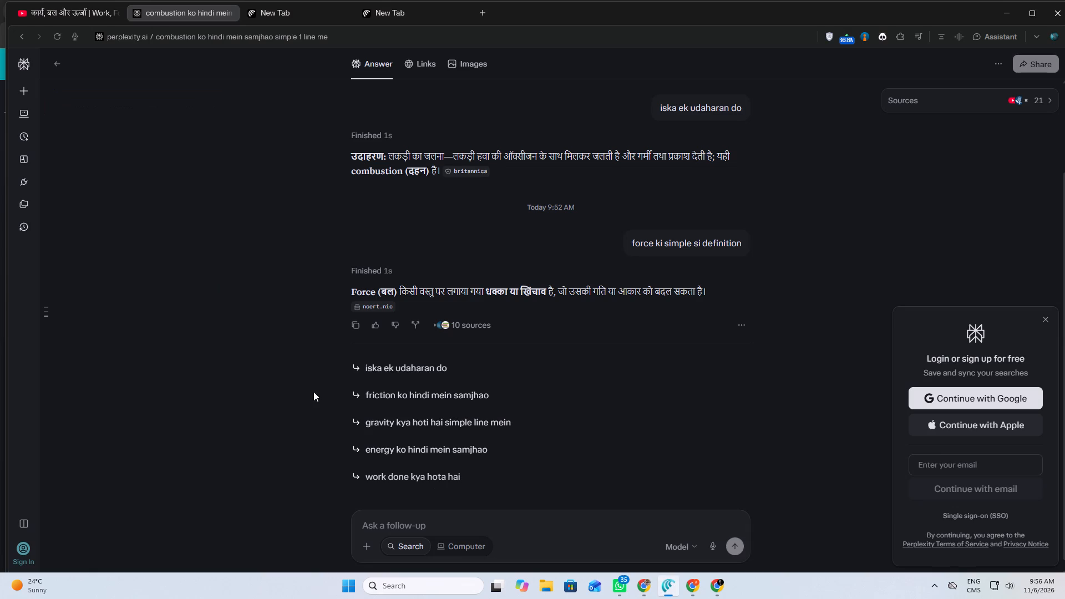
click(98, 9)
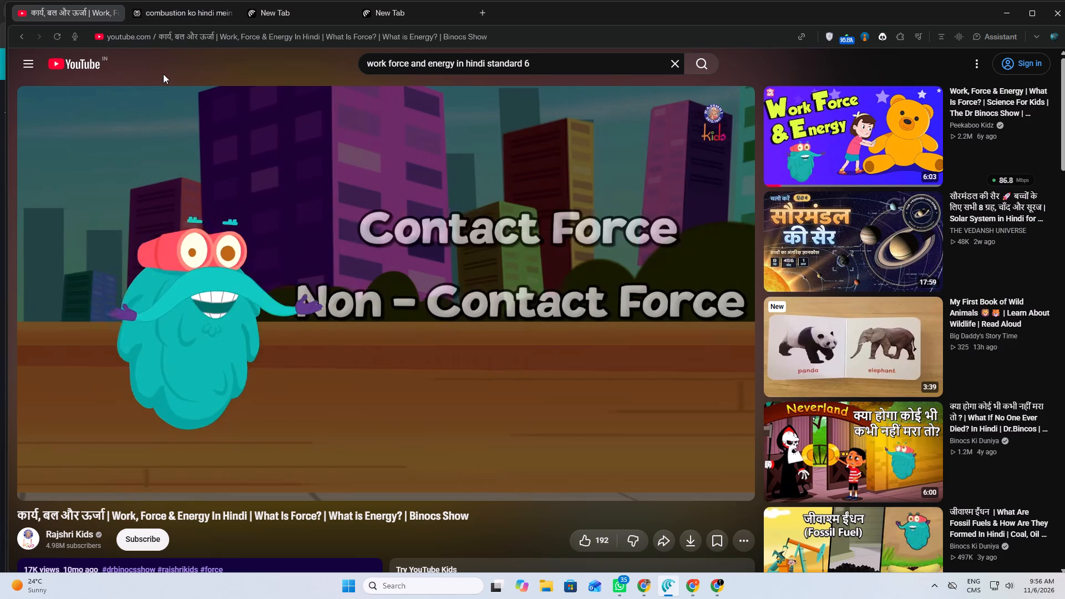
click(169, 66)
key(f)
key(space)
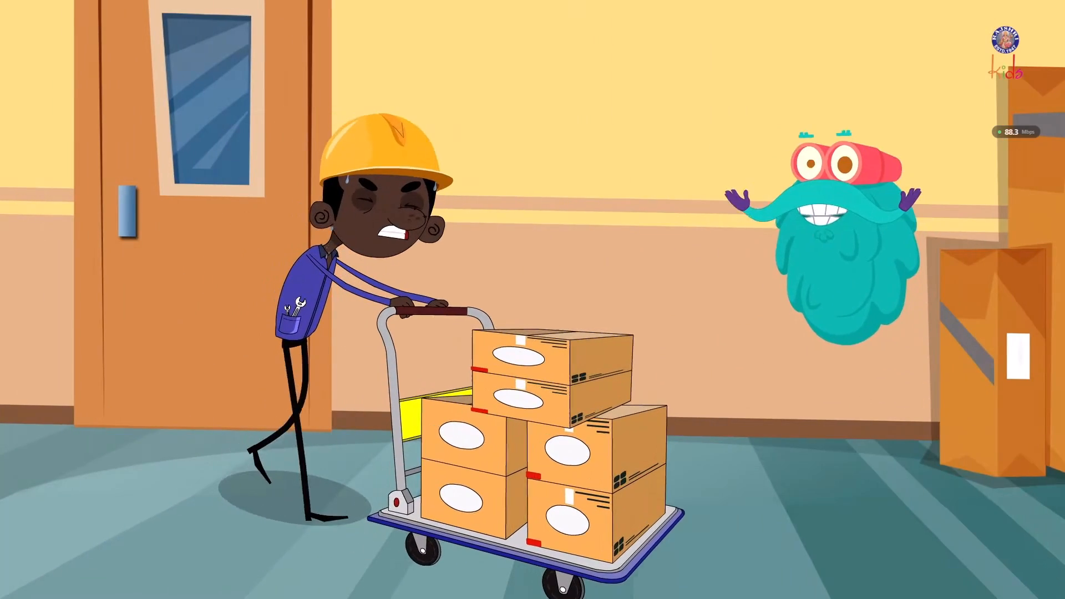
key(space)
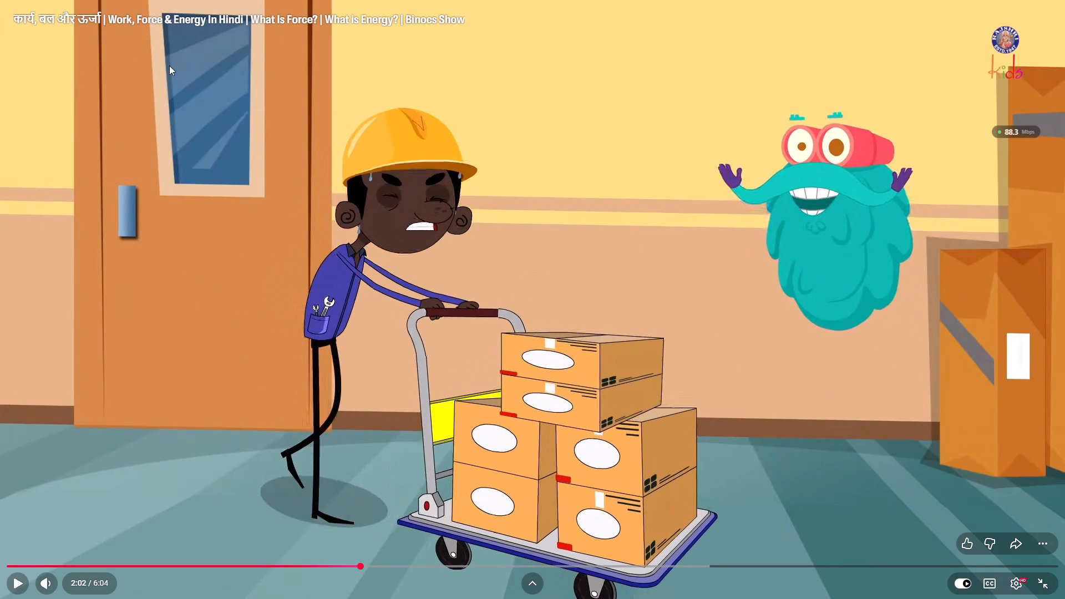
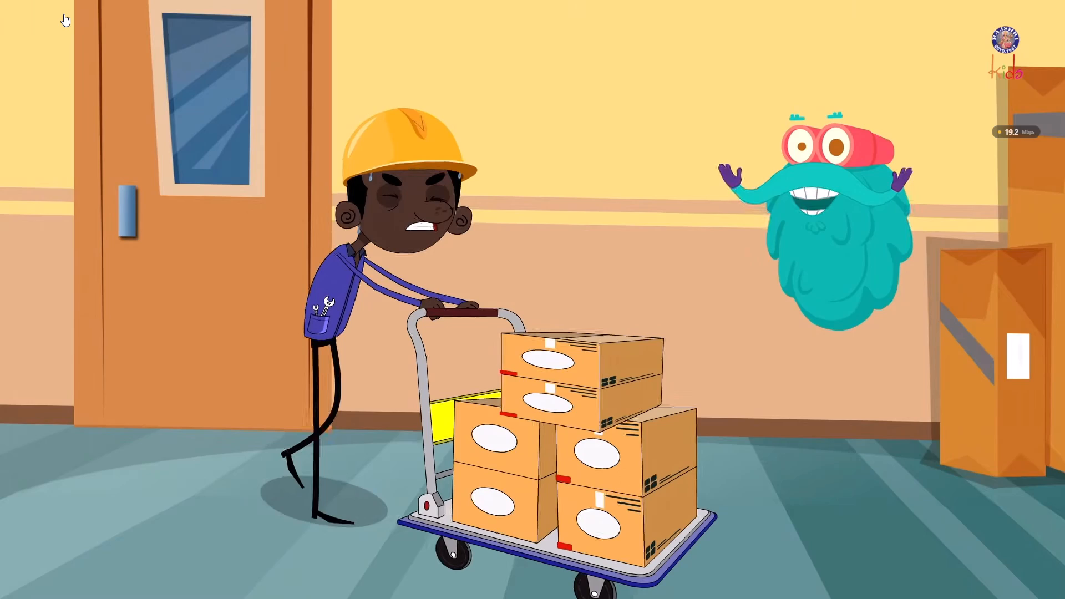
Resume the Work, Force & Energy video, pause it at the scene of the character holding two magnets, and leave full screen.
key(space)
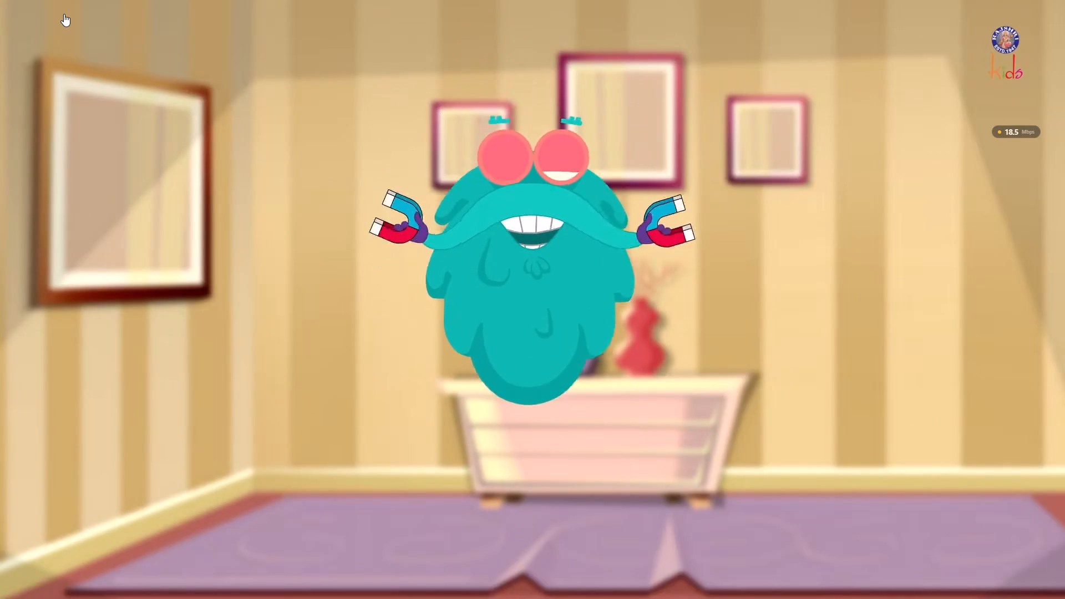
key(space)
key(Escape)
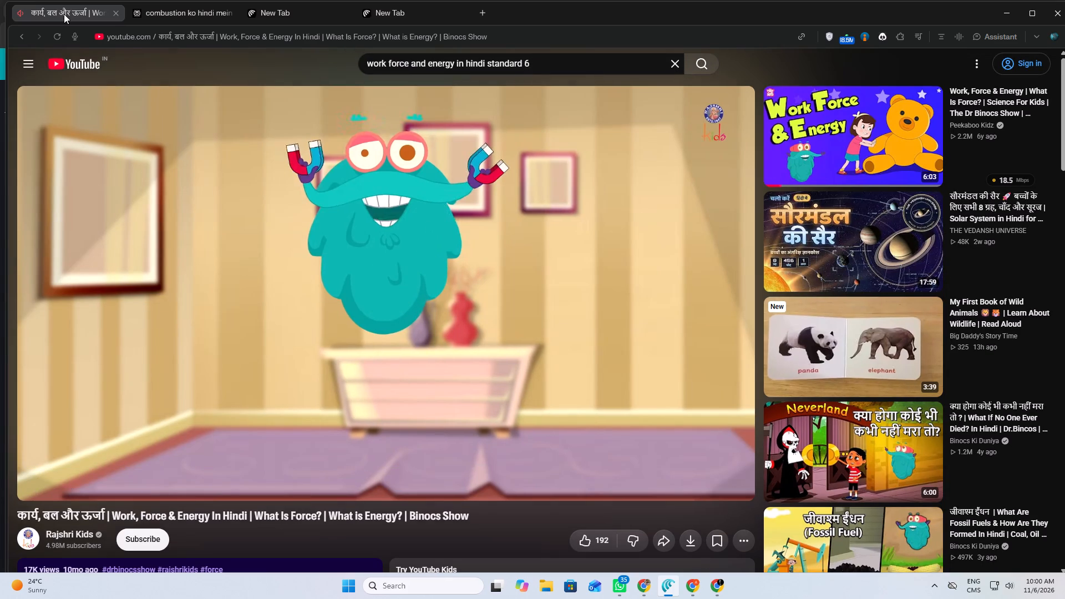
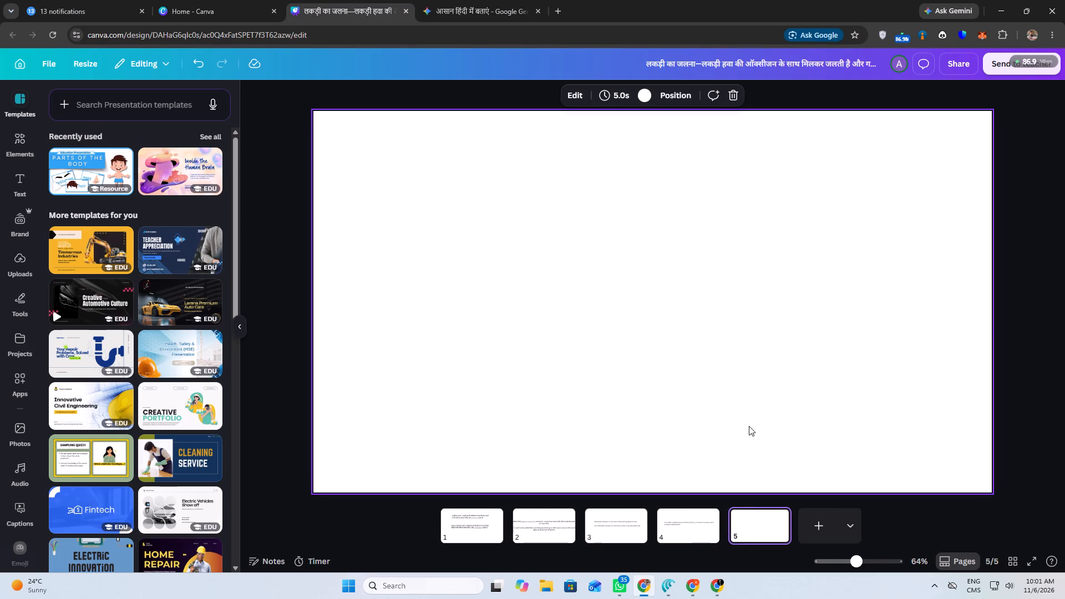
key(ctrl+v)
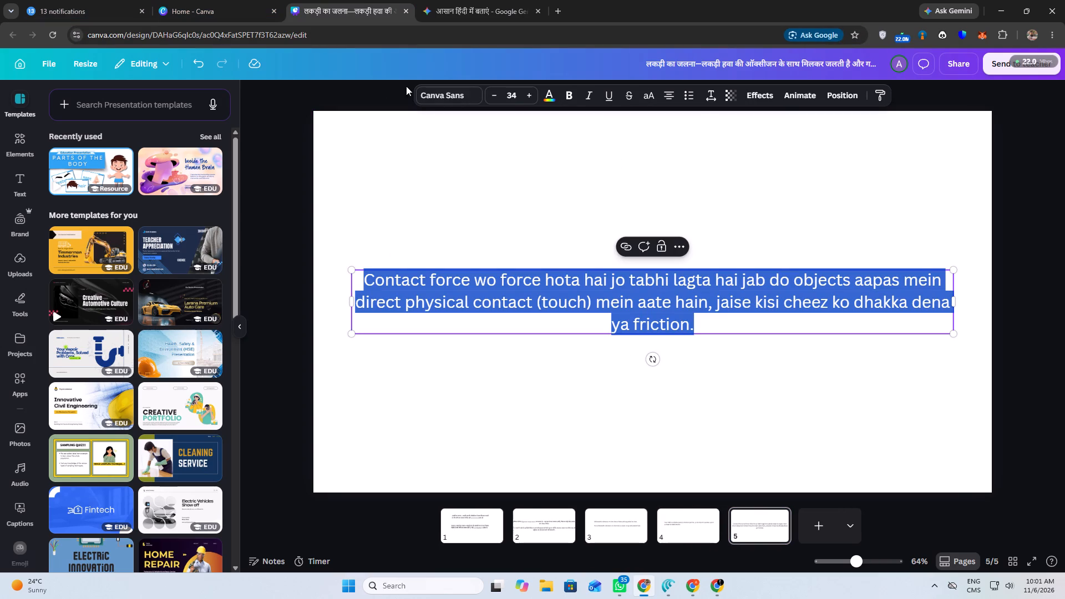
Set the pasted contact force definition in Times New Roman and align it left.
click(423, 89)
click(164, 218)
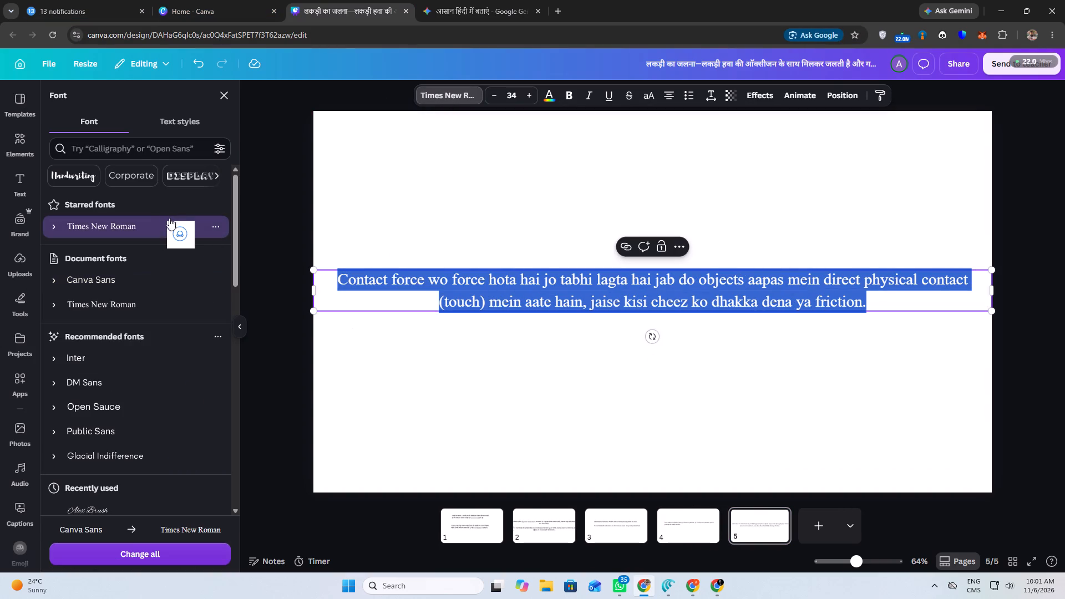
click(676, 97)
click(967, 64)
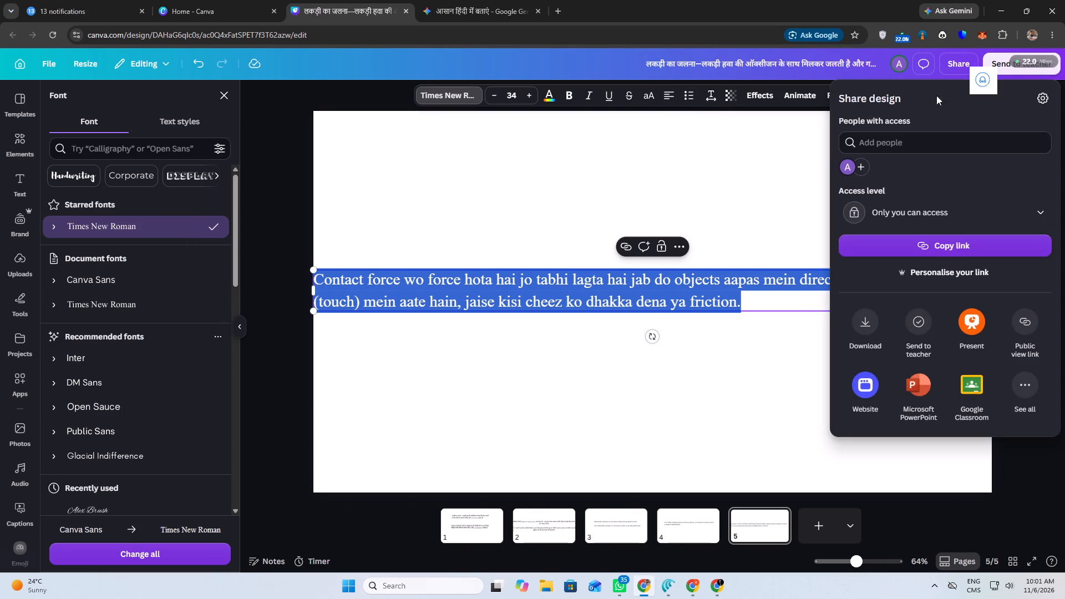
click(654, 309)
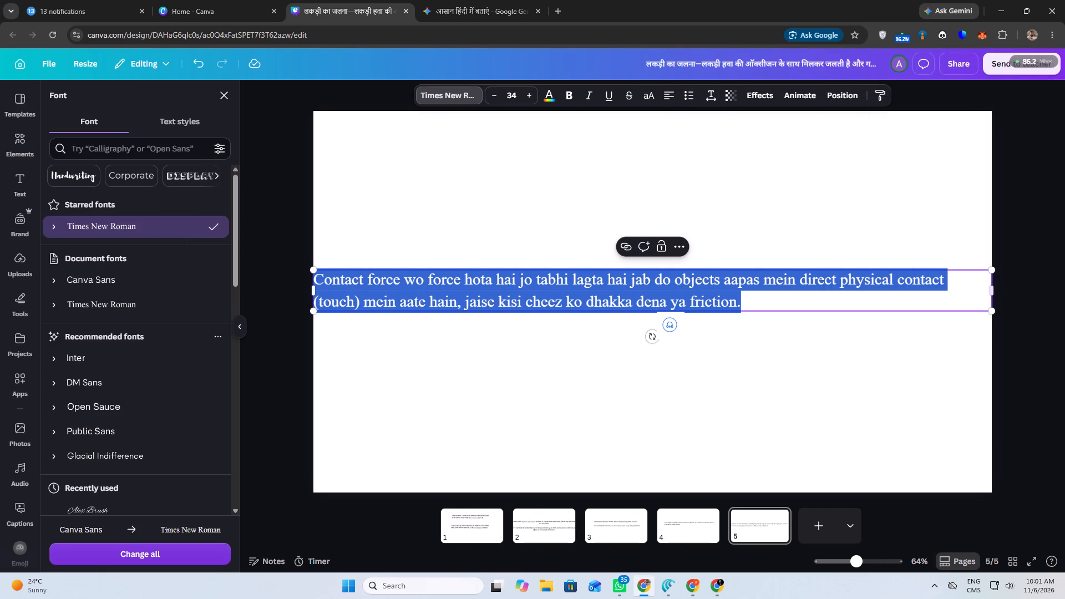
Narrow the definition's text box so it still wraps onto two lines, and centre it roughly on the slide.
click(991, 292)
drag(993, 291, 885, 292)
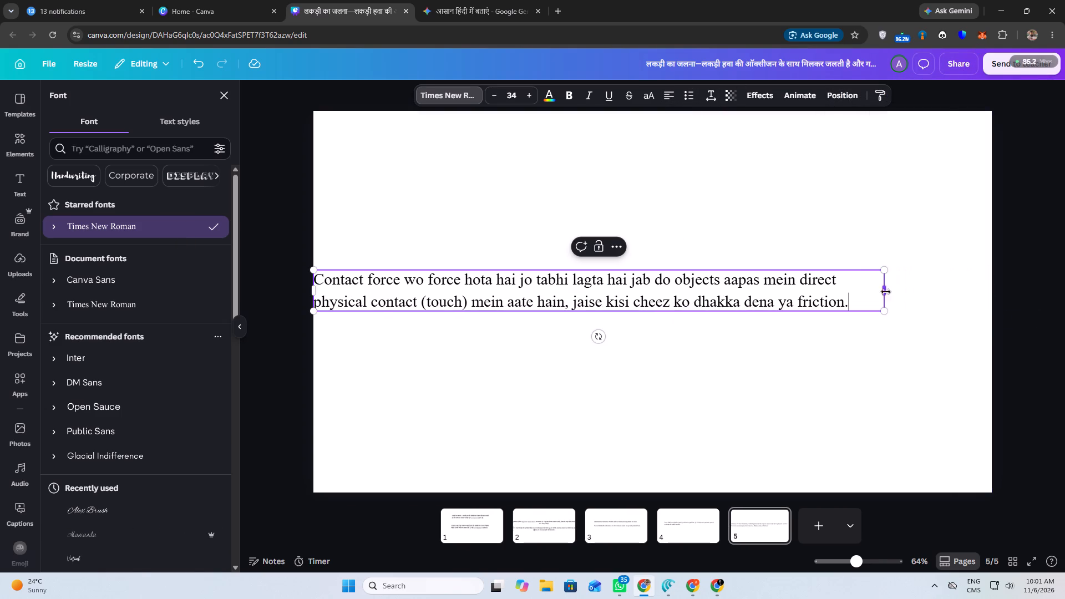
click(1007, 256)
click(851, 293)
click(986, 260)
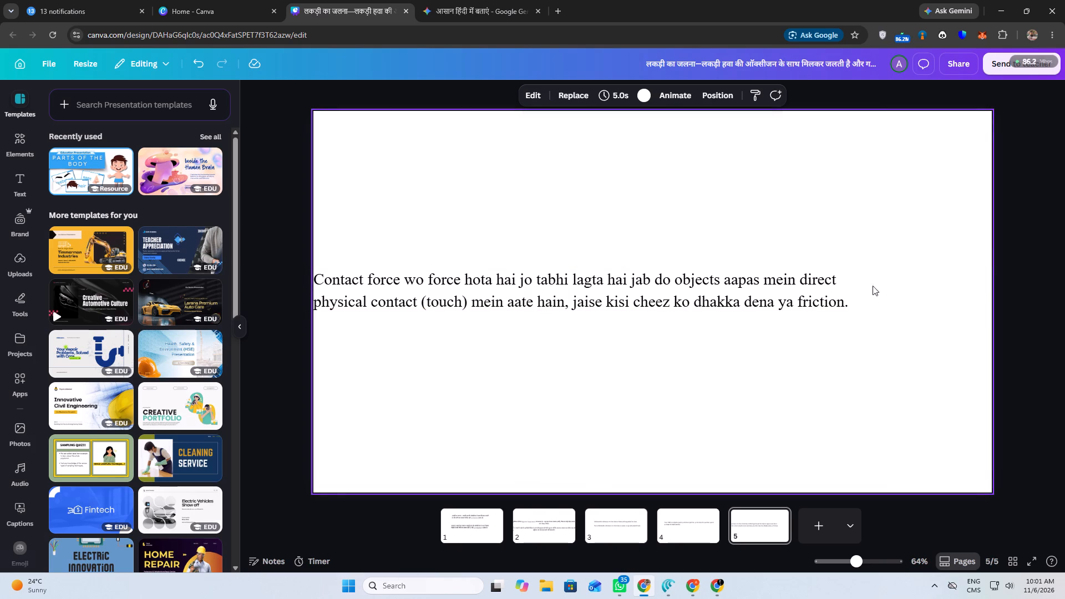
drag(818, 291, 886, 289)
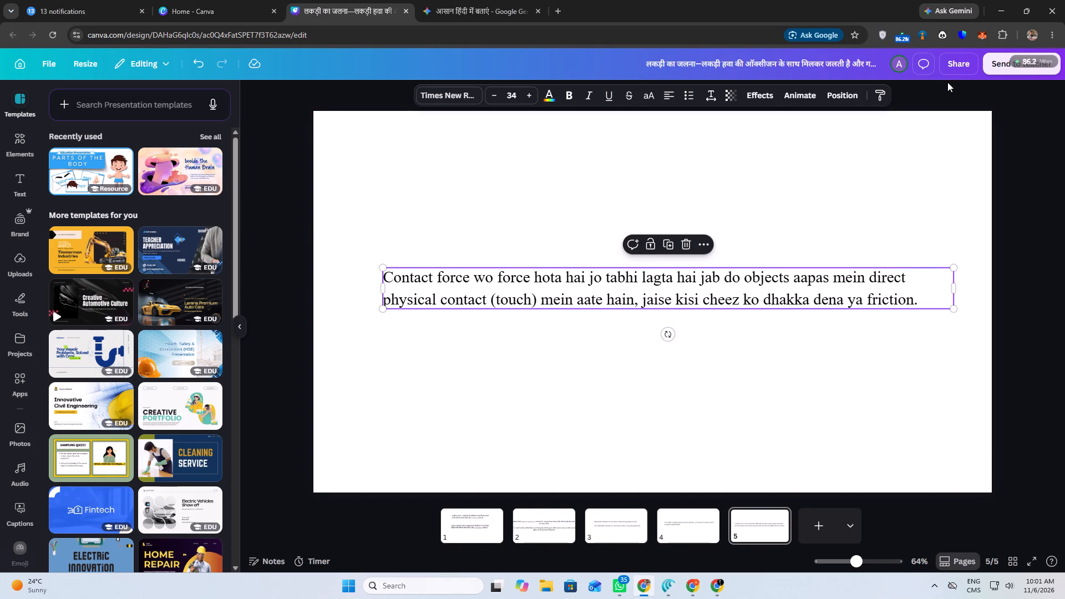
Present the contact force slide in full screen and start a 2-minute countdown timer on it.
click(953, 65)
click(992, 344)
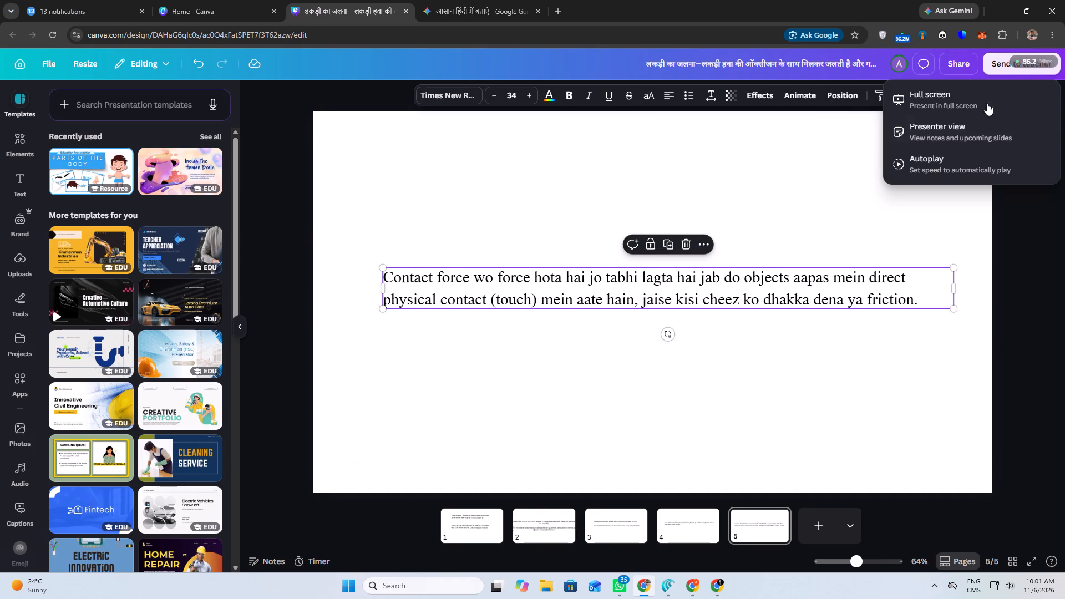
click(983, 99)
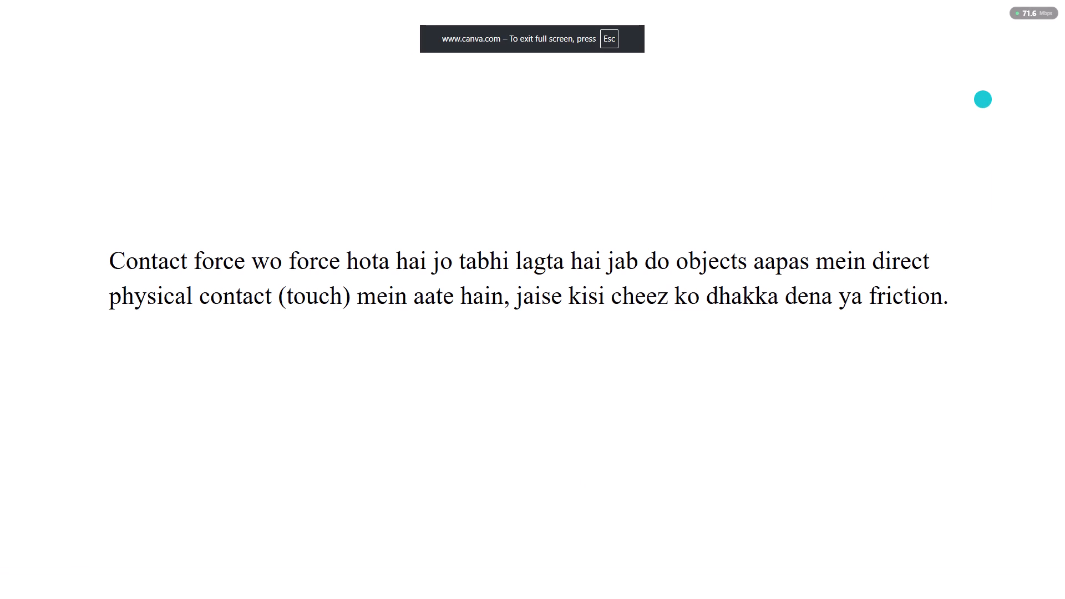
key(2)
key(Return)
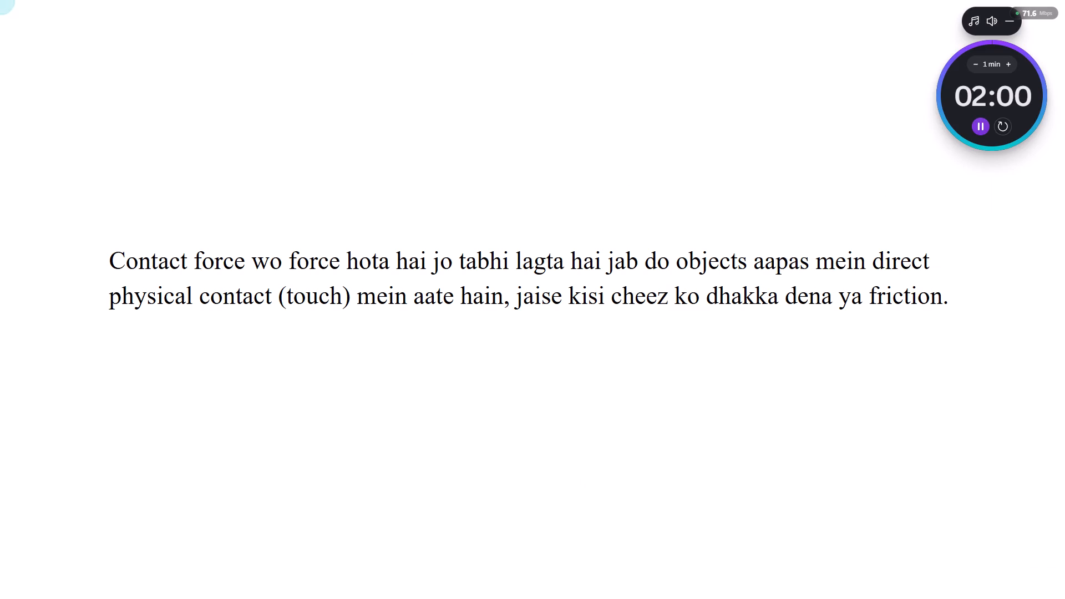
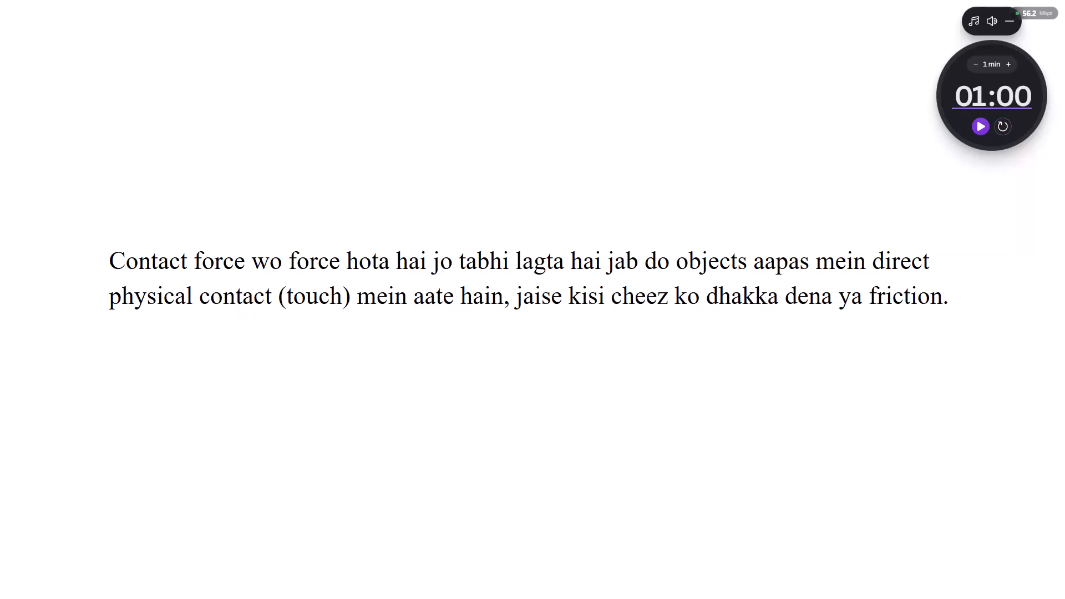
Start the 1-minute countdown timer on the presented contact force slide.
key(Return)
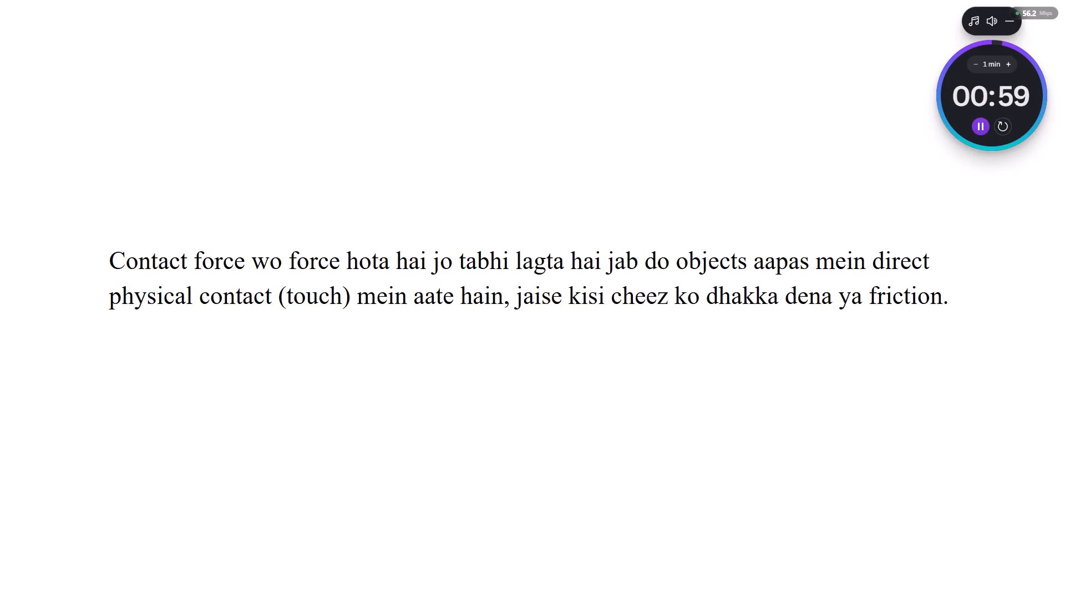
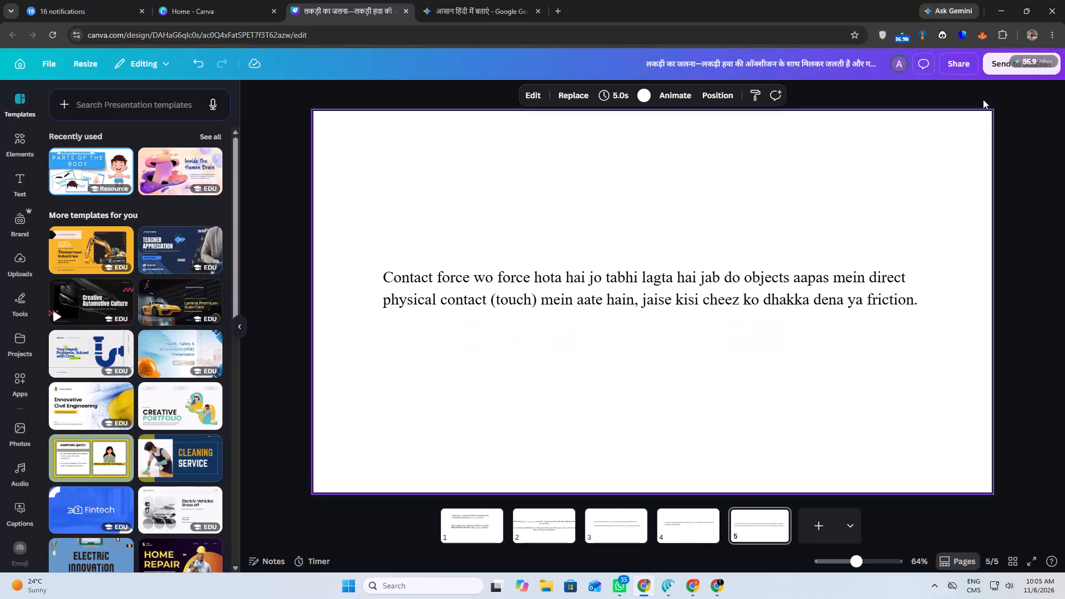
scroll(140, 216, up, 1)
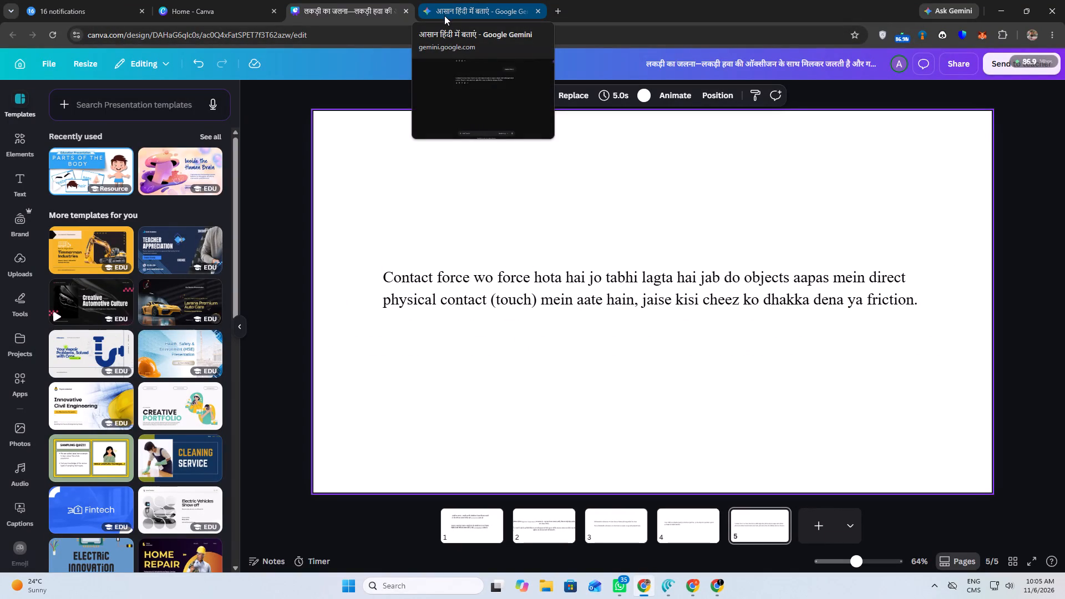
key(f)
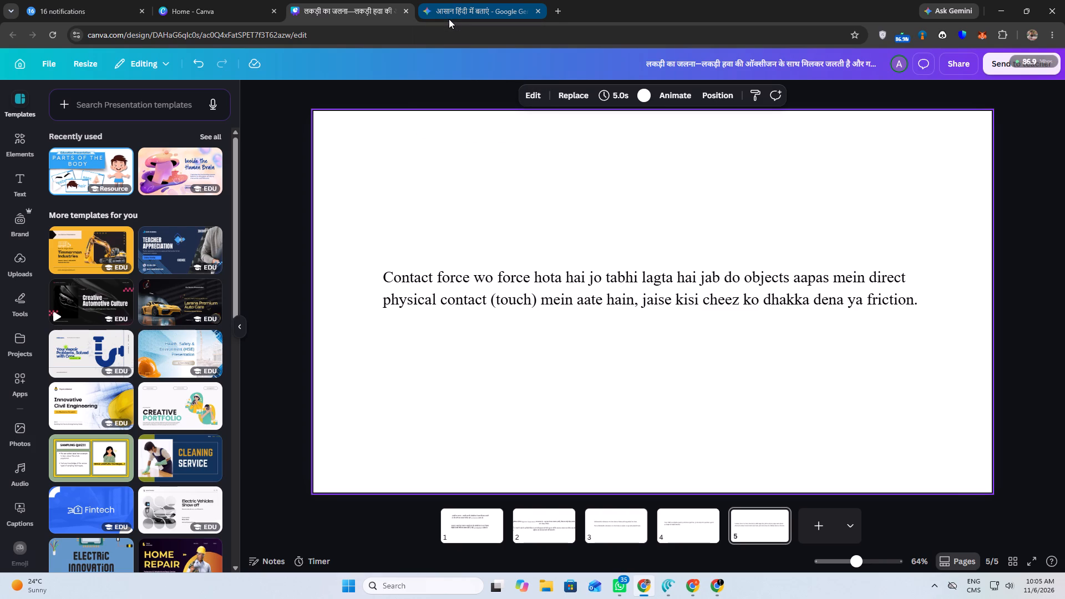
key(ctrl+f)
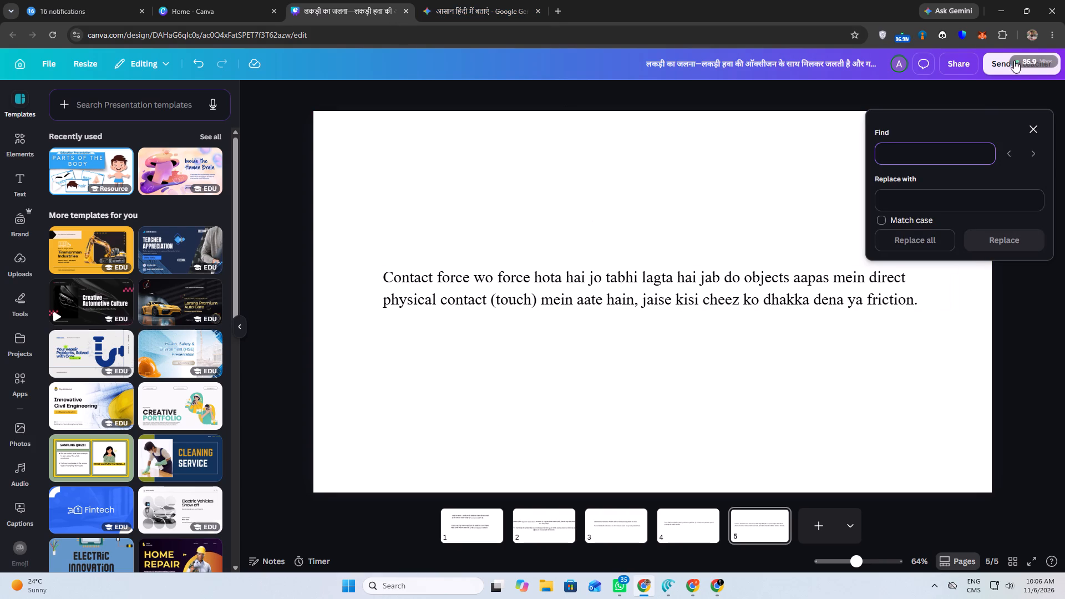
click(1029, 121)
Present the contact force definition slide, page 5, in full screen.
click(949, 52)
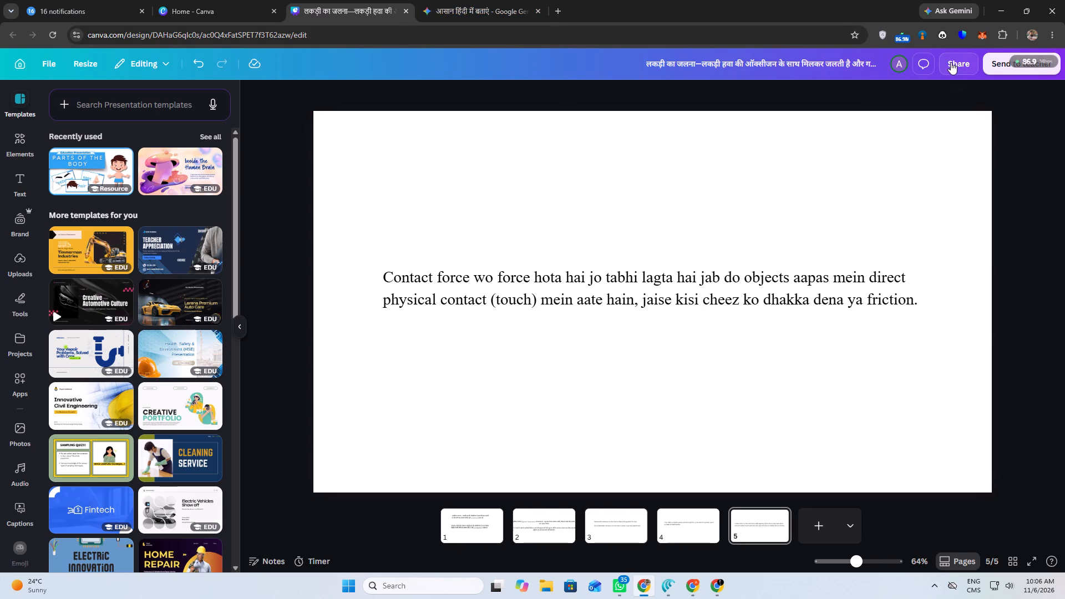
click(950, 59)
click(964, 314)
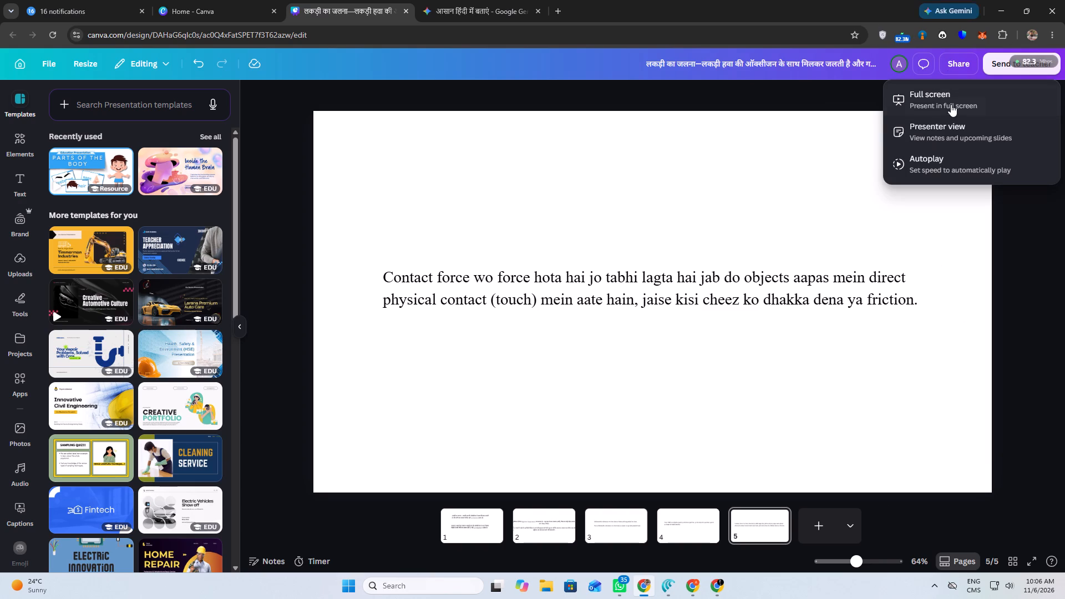
click(951, 107)
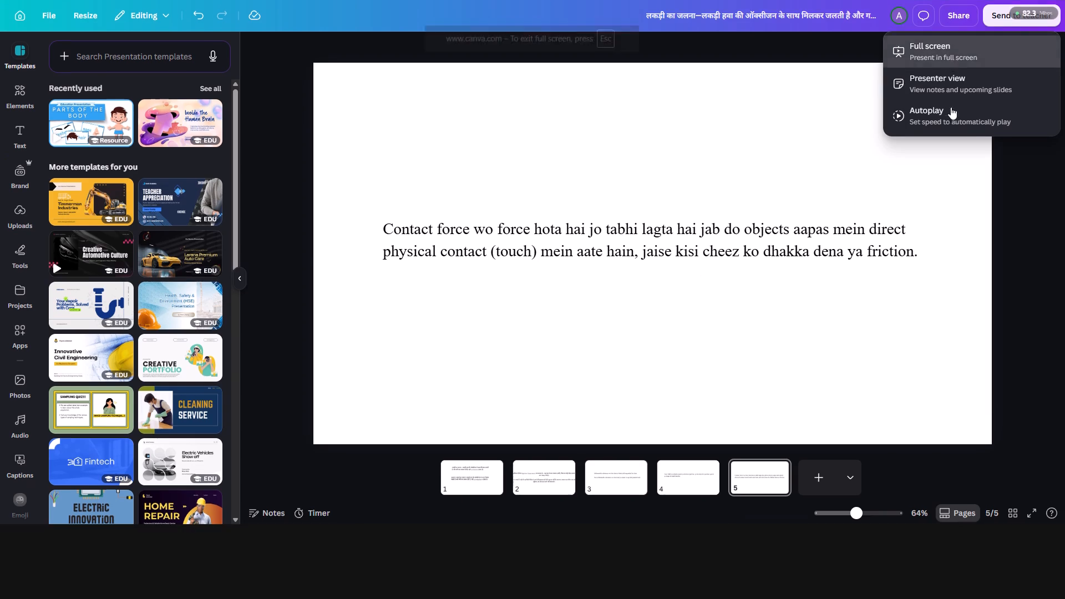
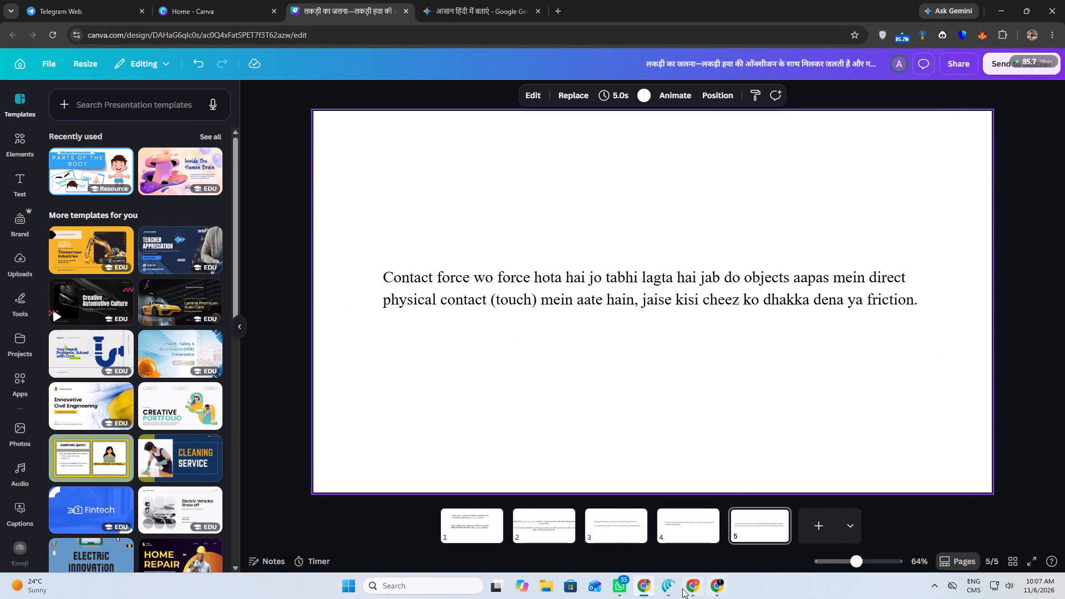
Switch to the Comet browser and play the Work, Force & Energy video in full screen from 2:21, pausing it at 2:26.
click(665, 589)
click(785, 59)
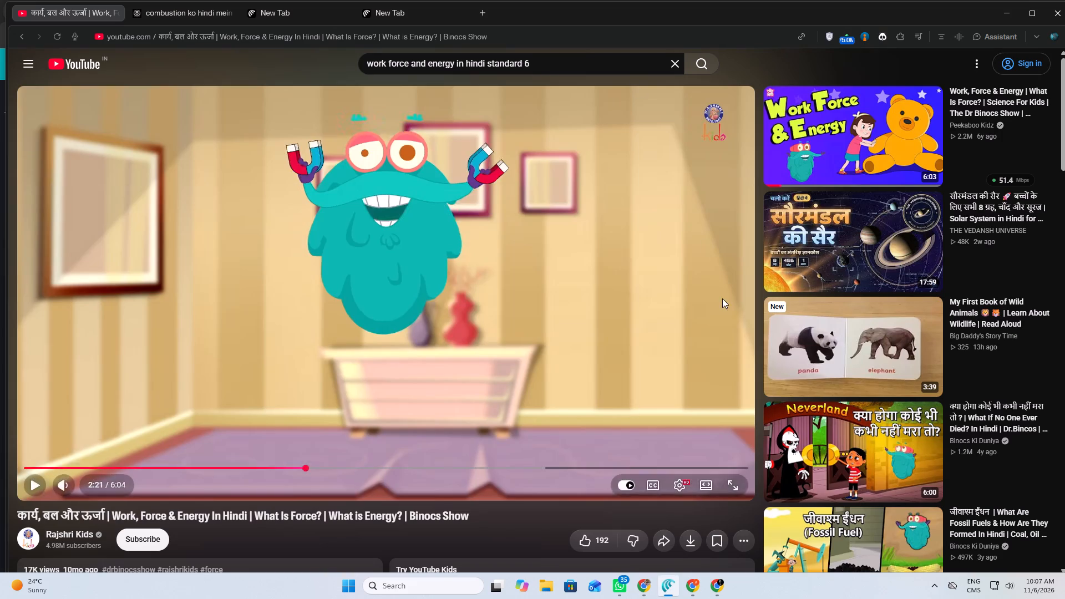
click(738, 485)
click(713, 386)
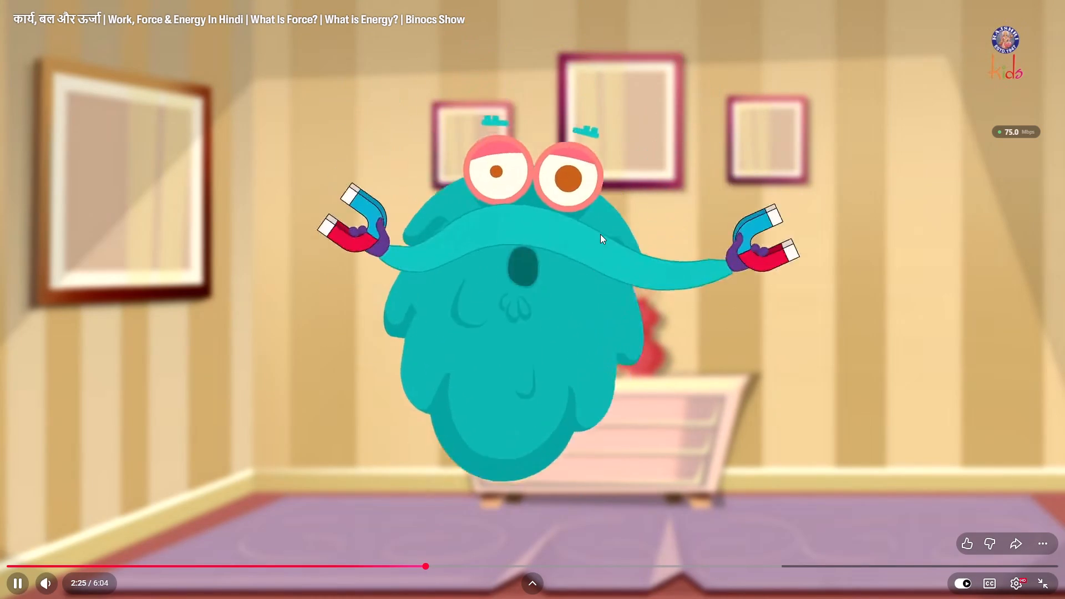
key(space)
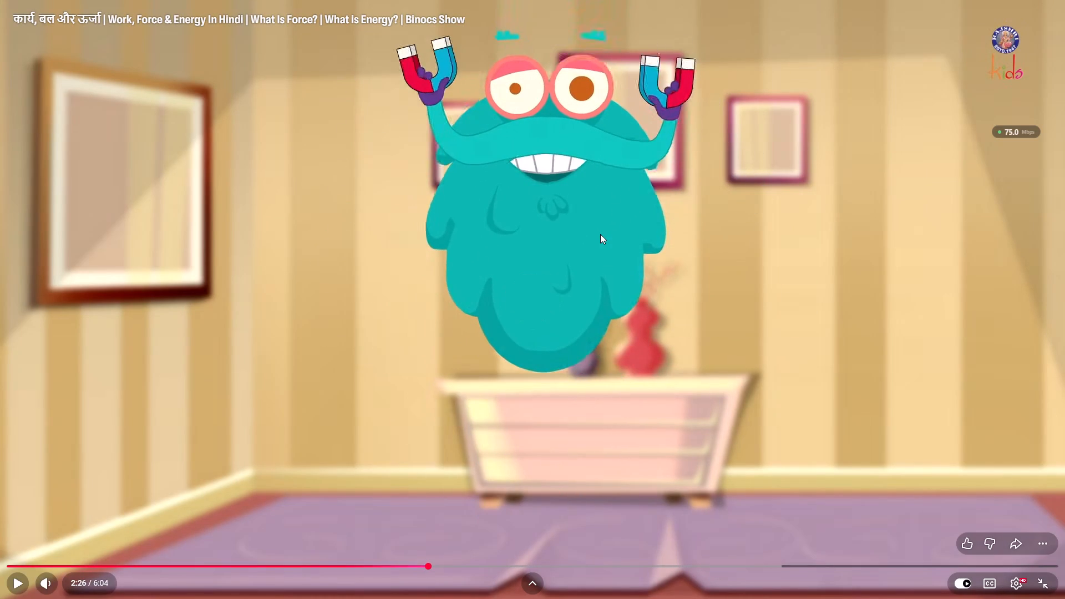
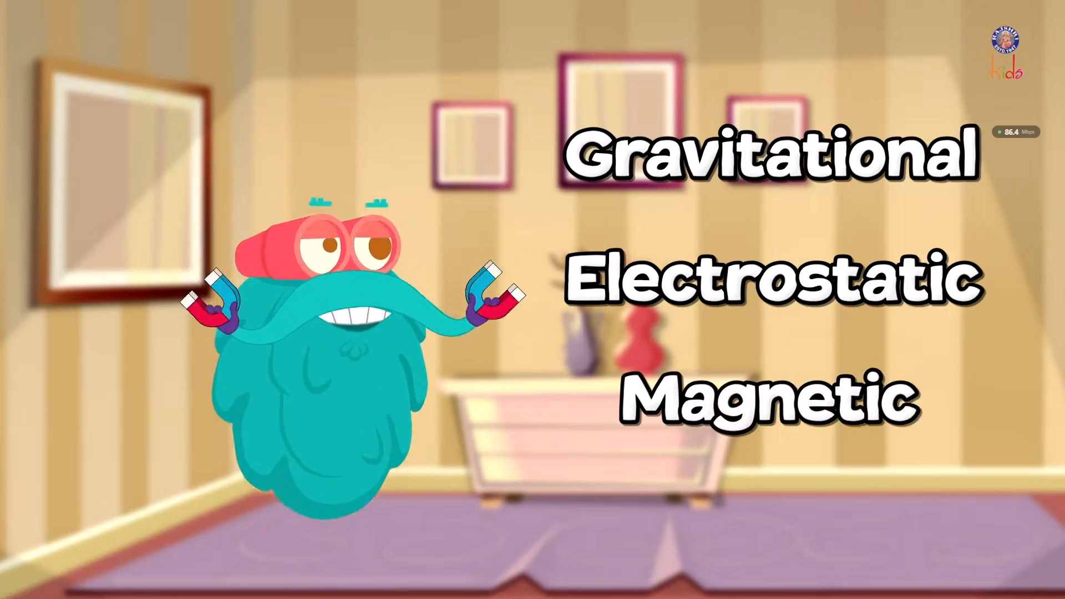
Replay the Gravitational, Electrostatic and Magnetic segment muted from 2:39, pausing at 2:42 with the sound turned back on.
key(space)
text(m)
key(Left)
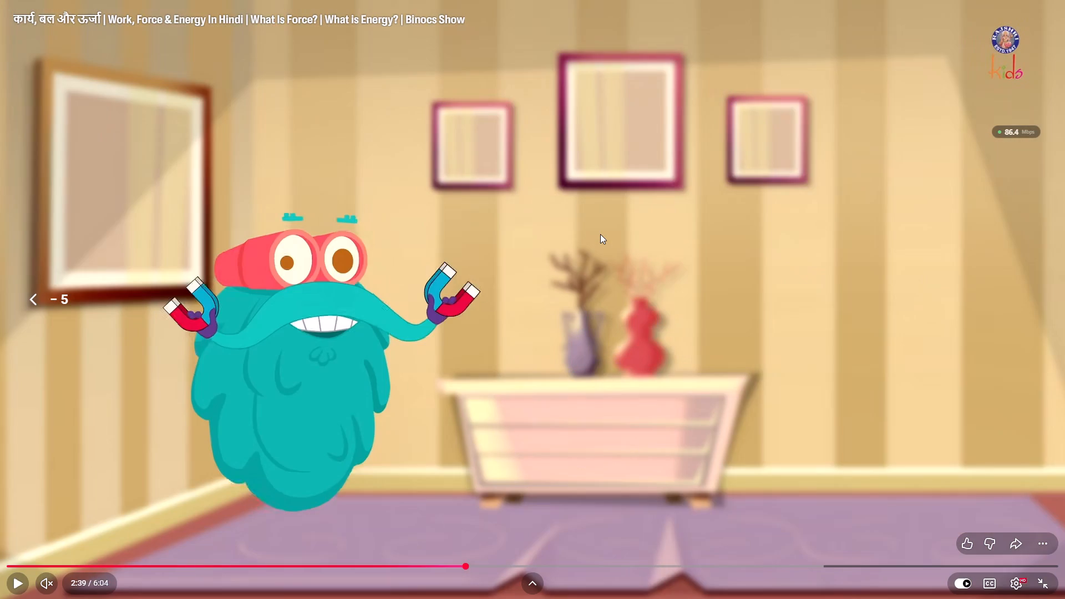
key(space)
key(comma)
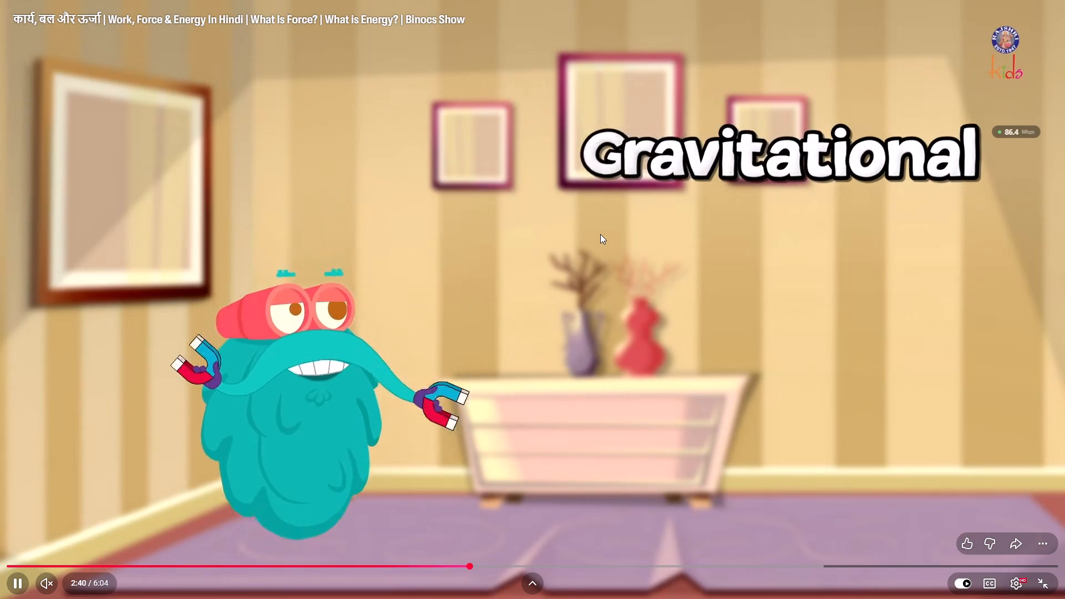
text(, m)
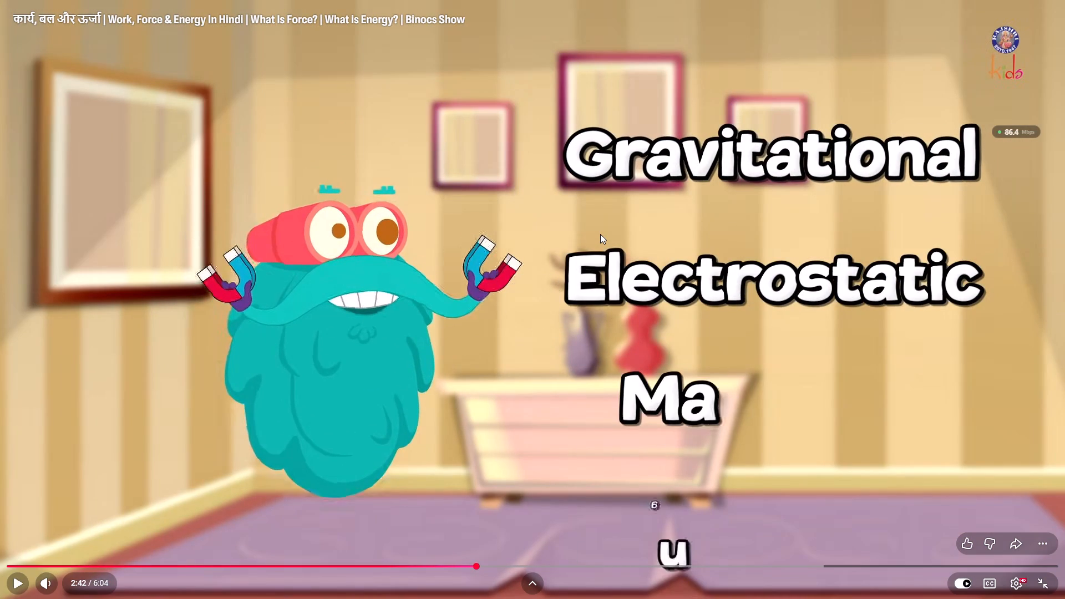
Rewind the video 5 seconds and replay the Gravitational, Electrostatic and Magnetic list with sound, pausing at 2:43.
key(Left)
key(space)
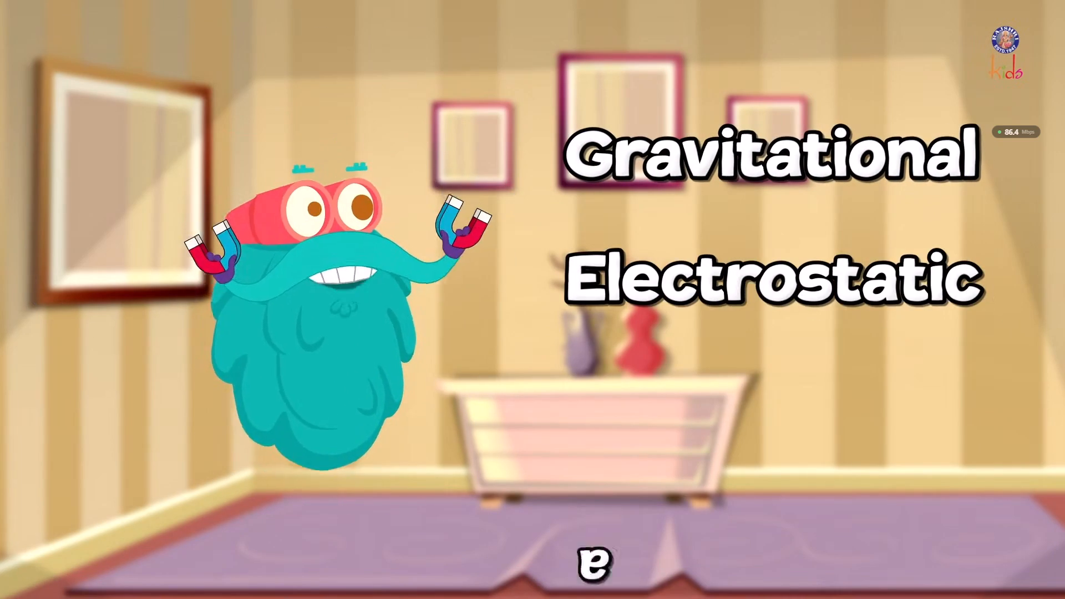
key(space)
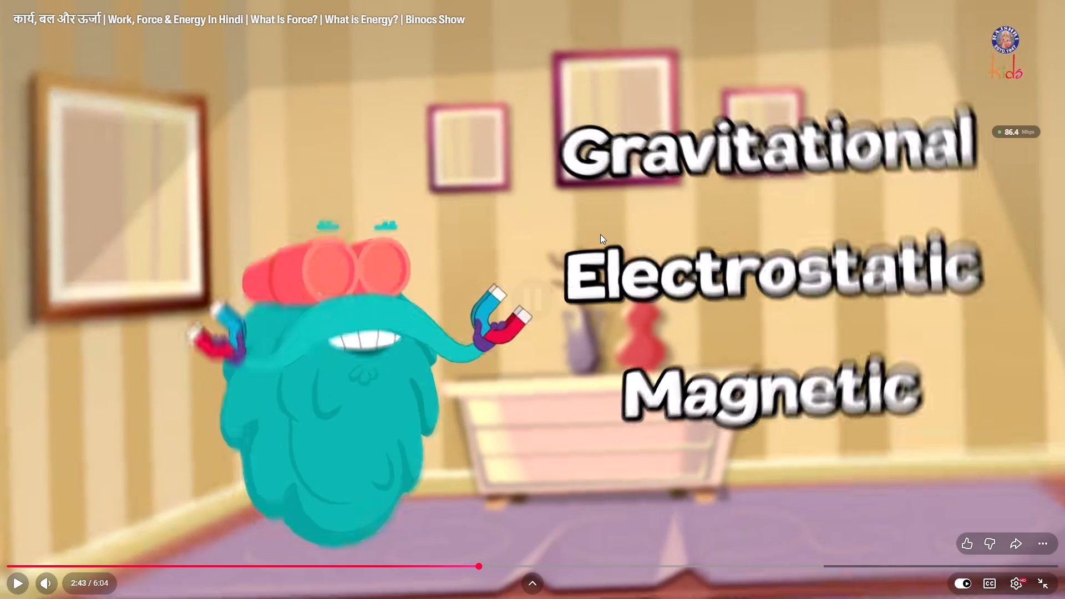
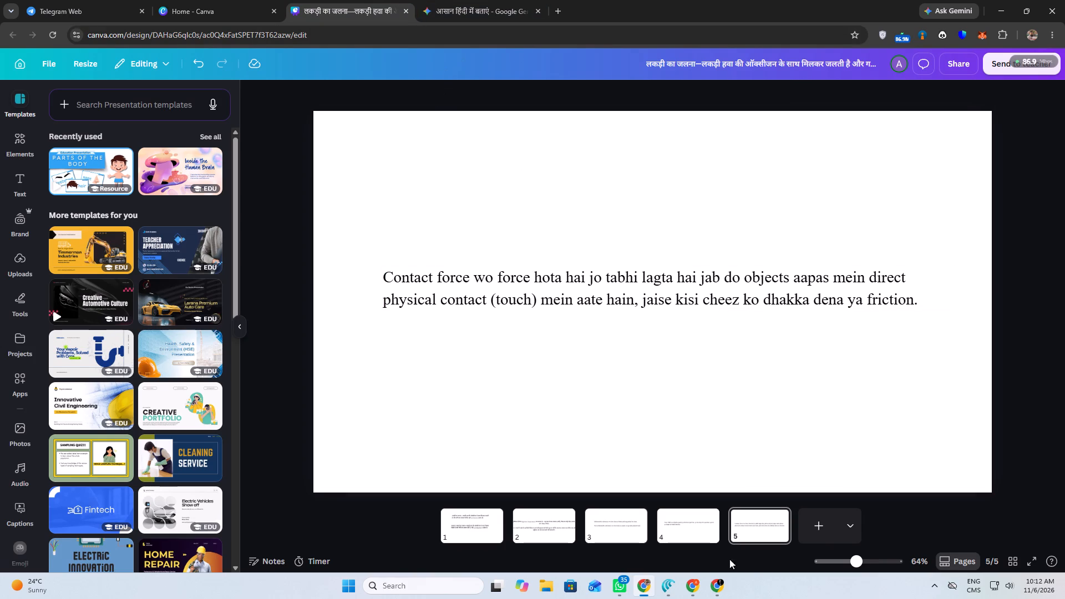
click(820, 536)
click(709, 333)
key(ctrl+v)
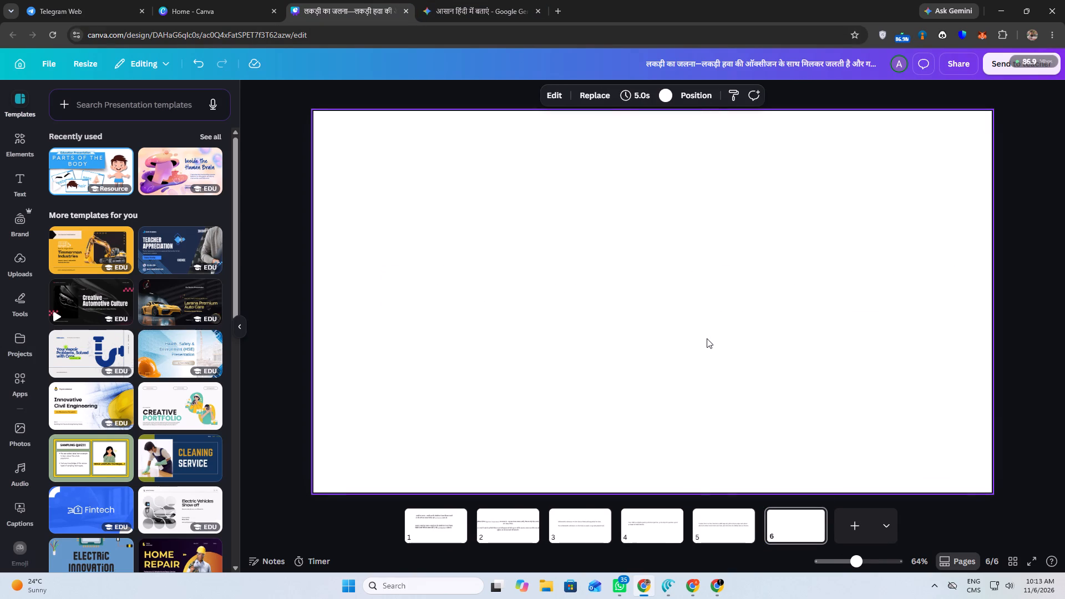
Set the pasted non-contact force text in Times New Roman and left-align it.
click(431, 94)
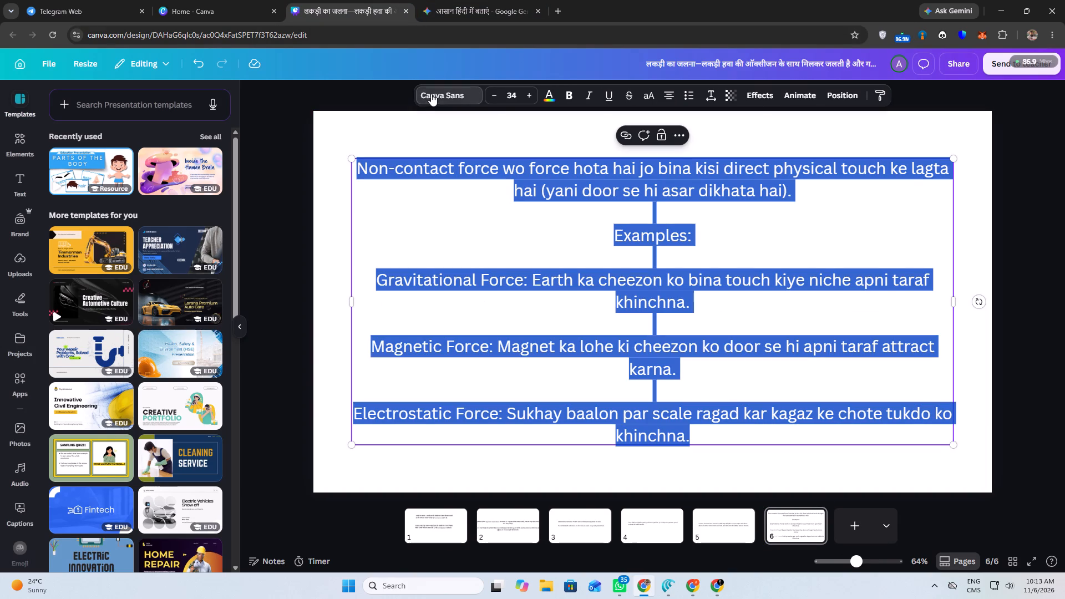
click(138, 227)
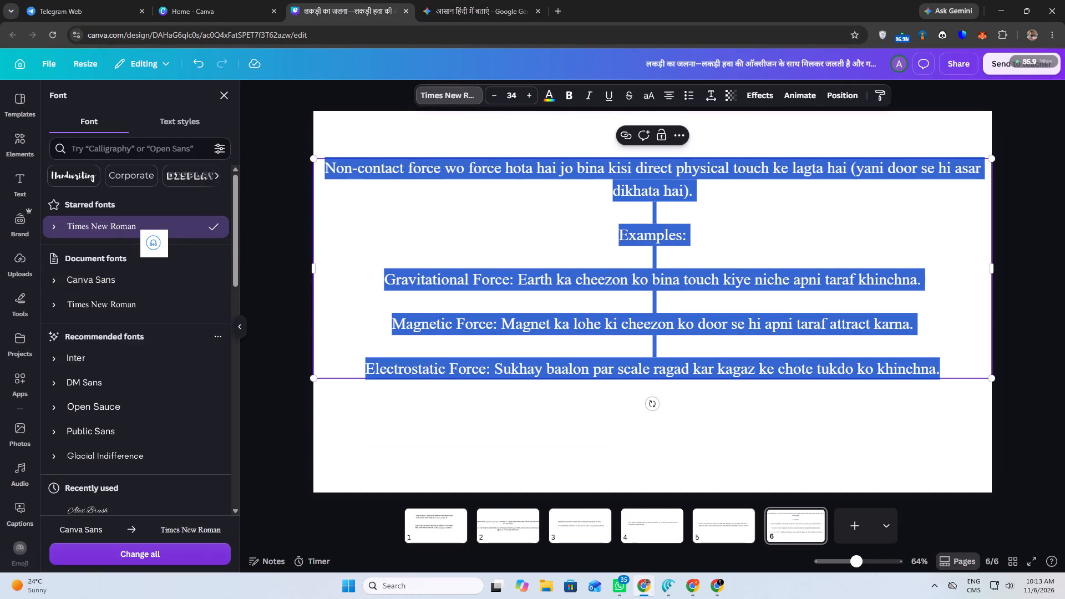
click(665, 93)
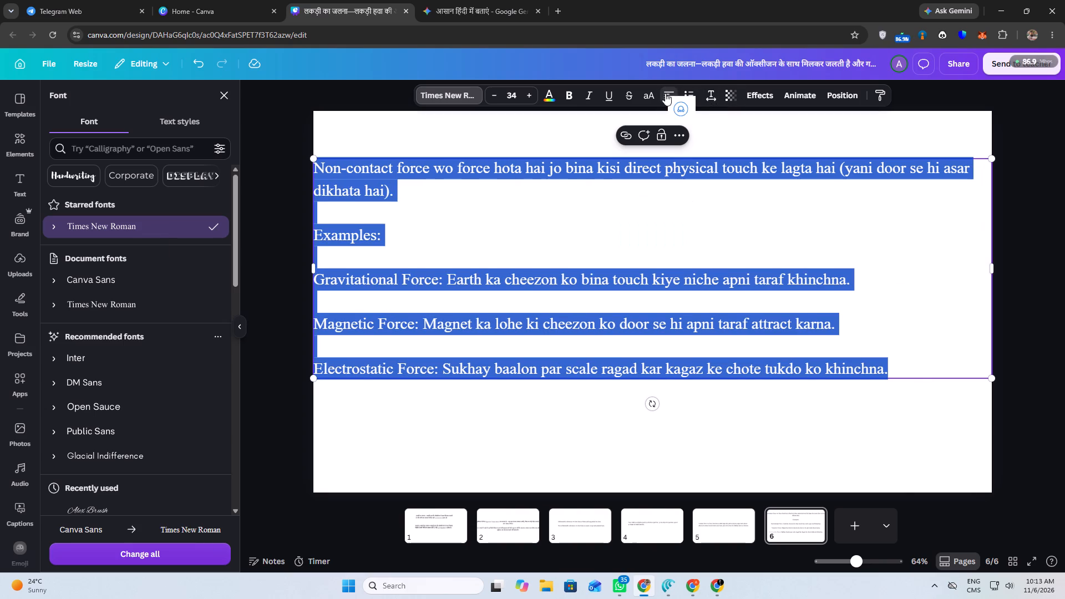
click(1060, 168)
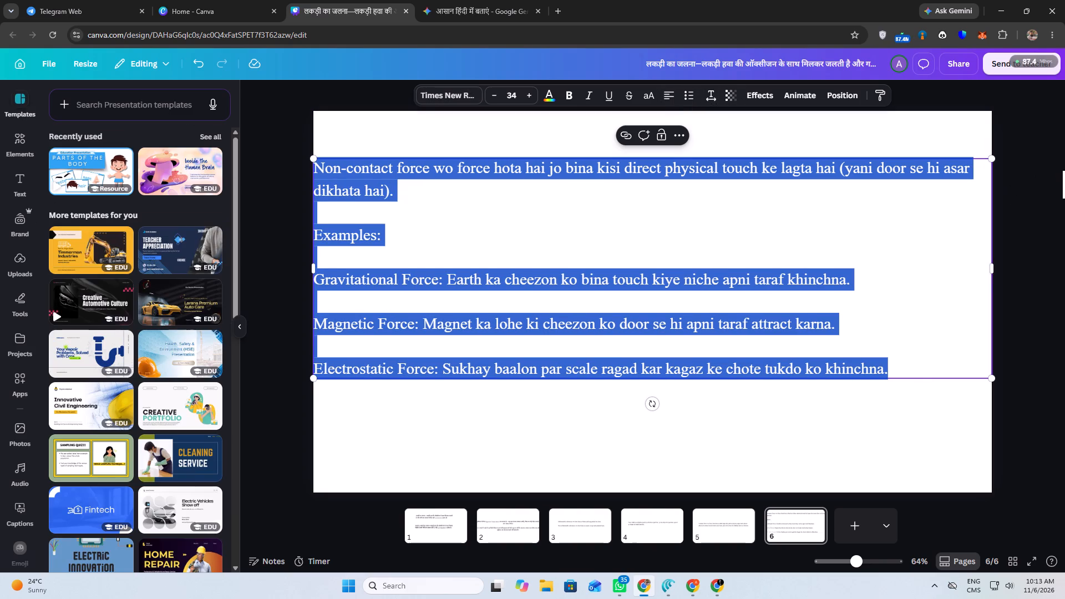
Narrow the non-contact force text box so it leaves side margins, and move it to the middle of the slide.
drag(995, 274, 911, 283)
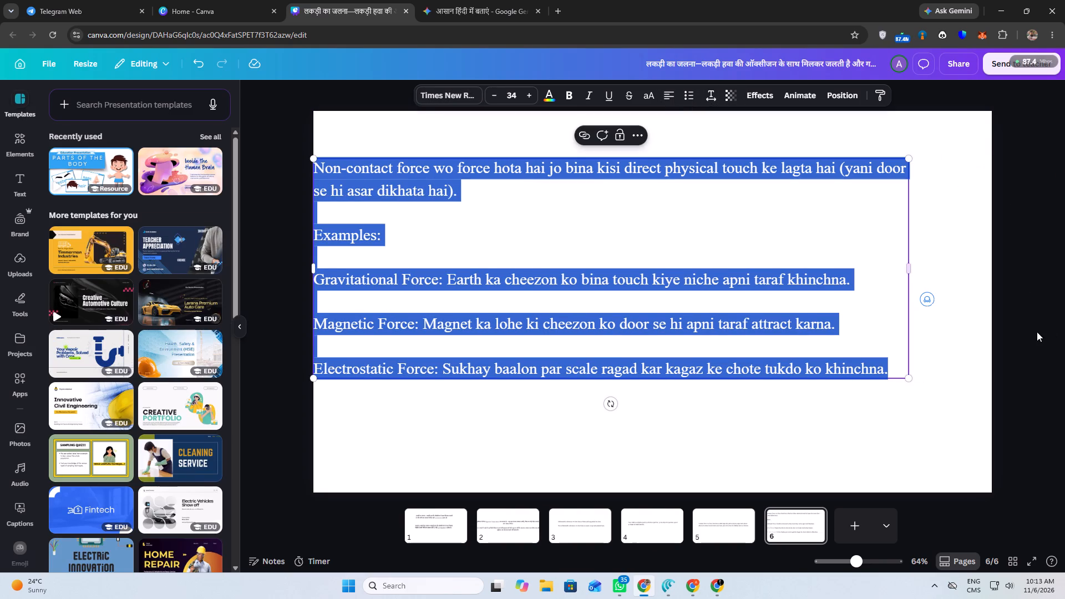
click(1037, 332)
drag(896, 264, 933, 283)
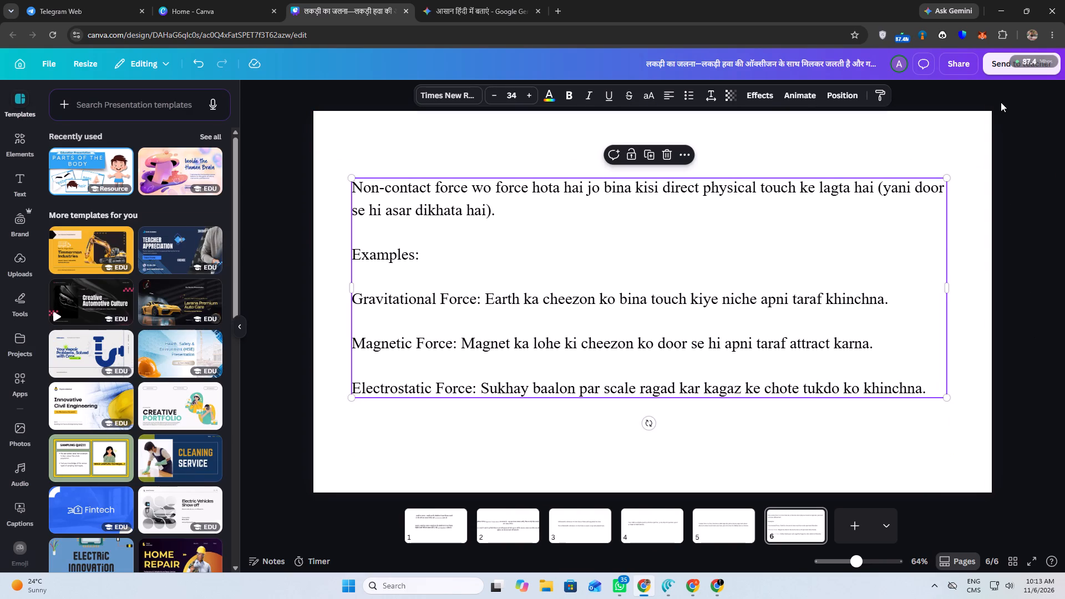
drag(897, 225, 899, 244)
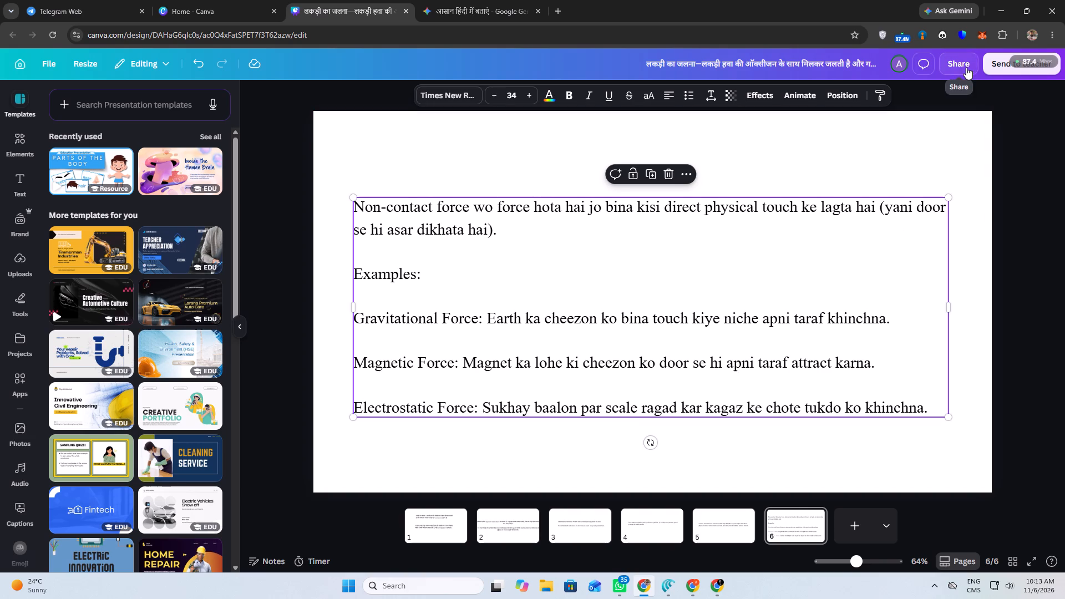
Present the non-contact force slide in full screen and start a 7-minute countdown timer on it.
click(966, 67)
click(966, 314)
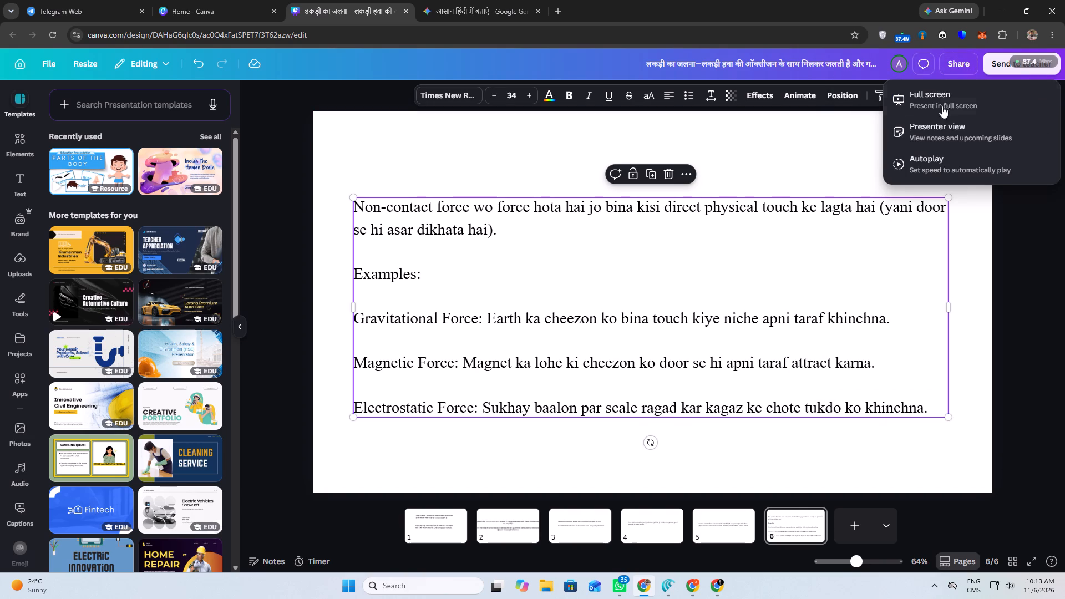
click(942, 103)
key(7)
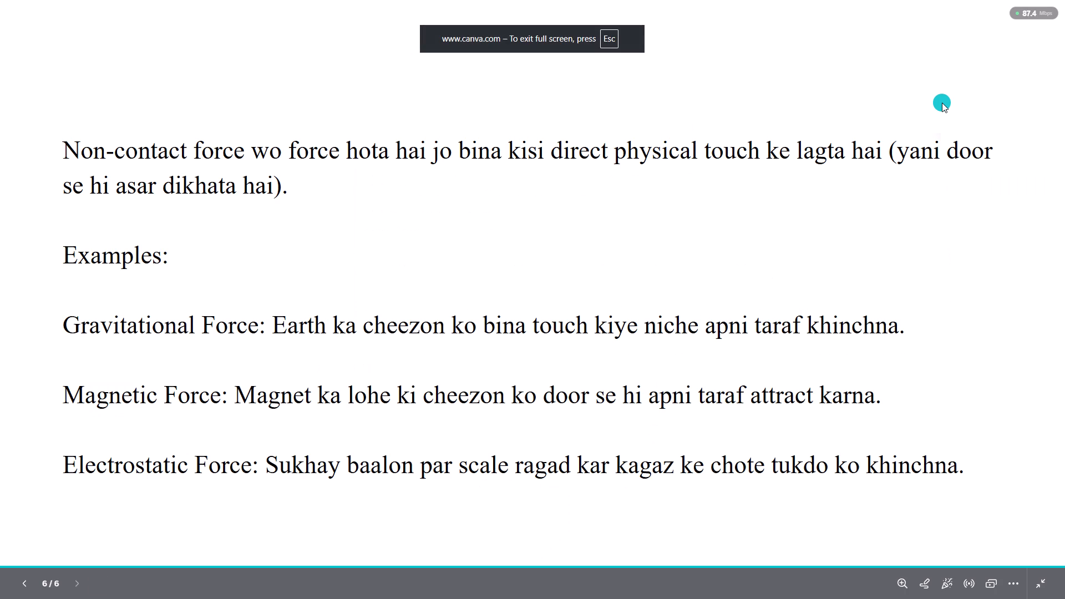
key(Return)
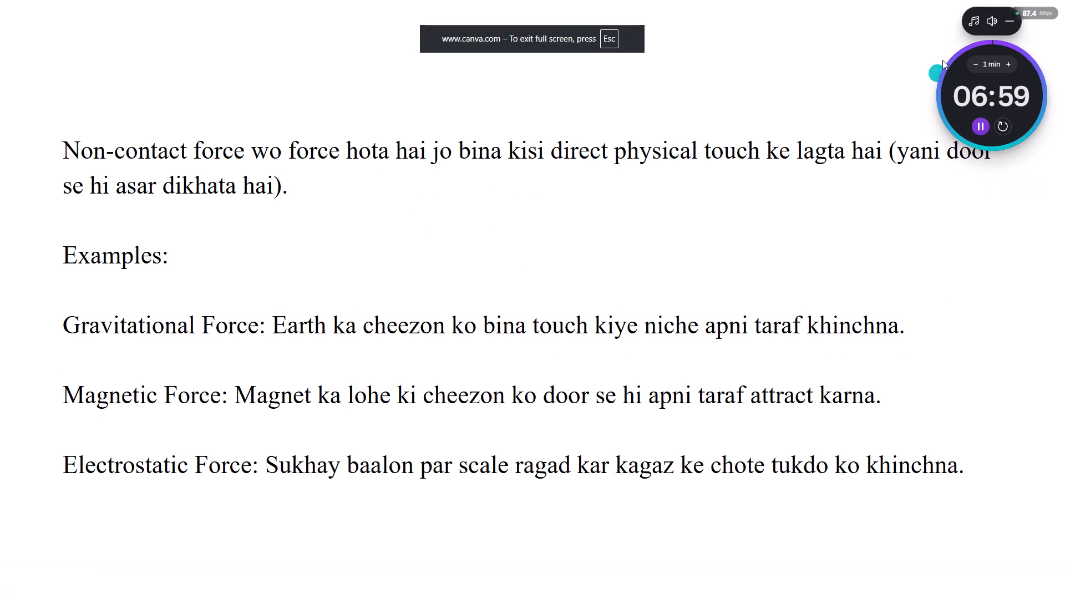
Try Upbeat as the countdown music, settle on Focus instead, and raise the timer volume to nearly maximum.
click(972, 21)
click(927, 99)
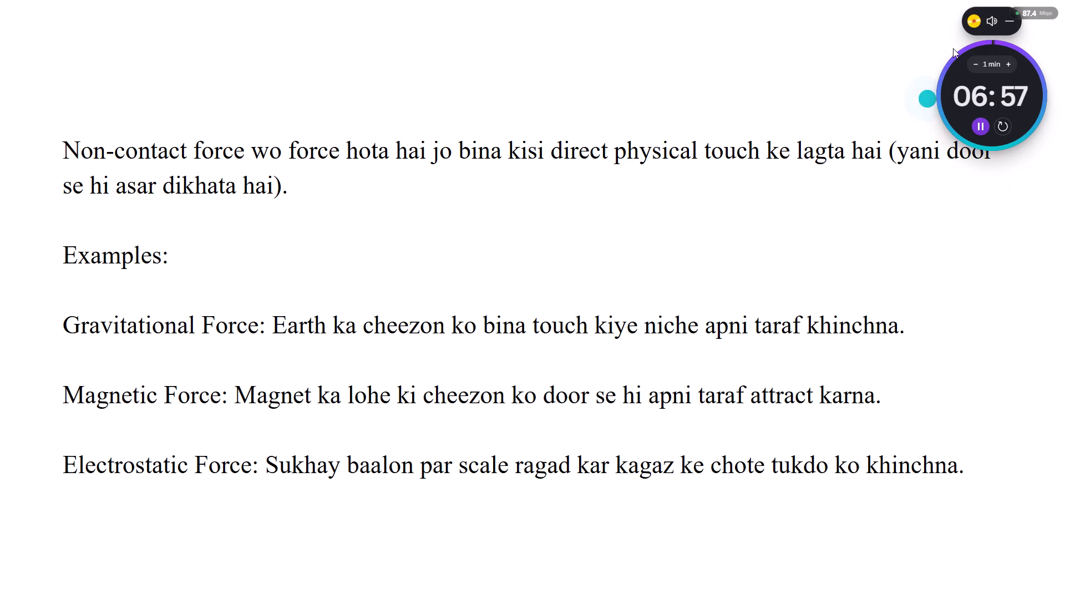
click(974, 19)
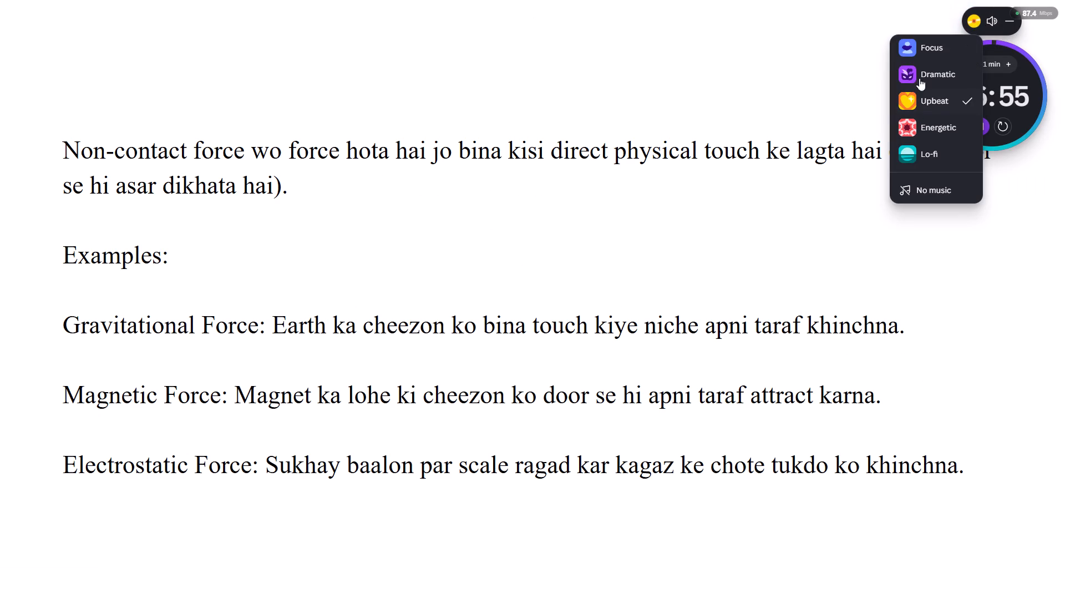
click(928, 50)
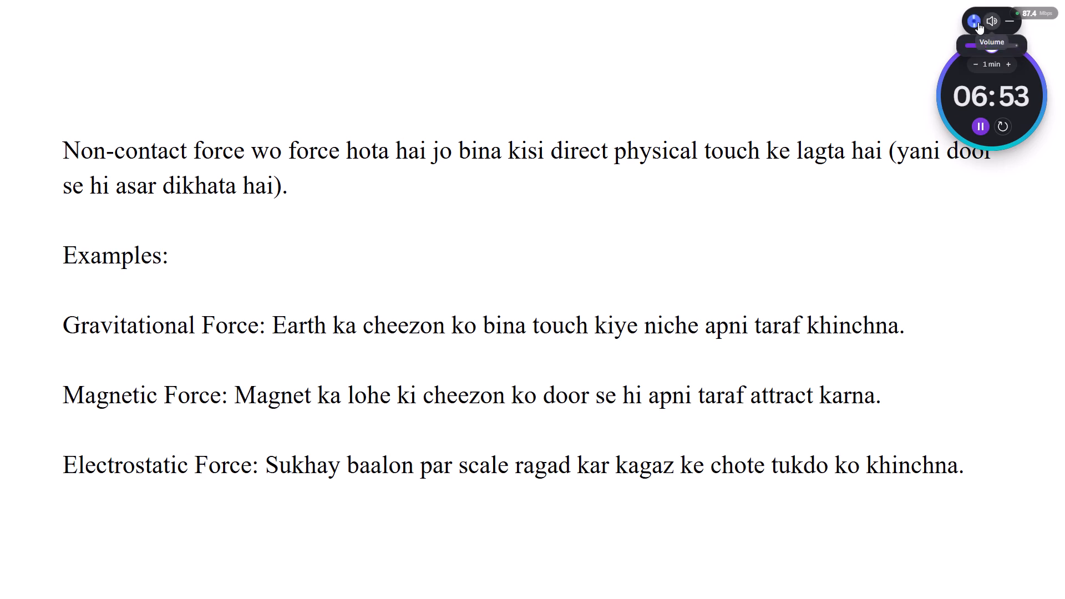
click(972, 17)
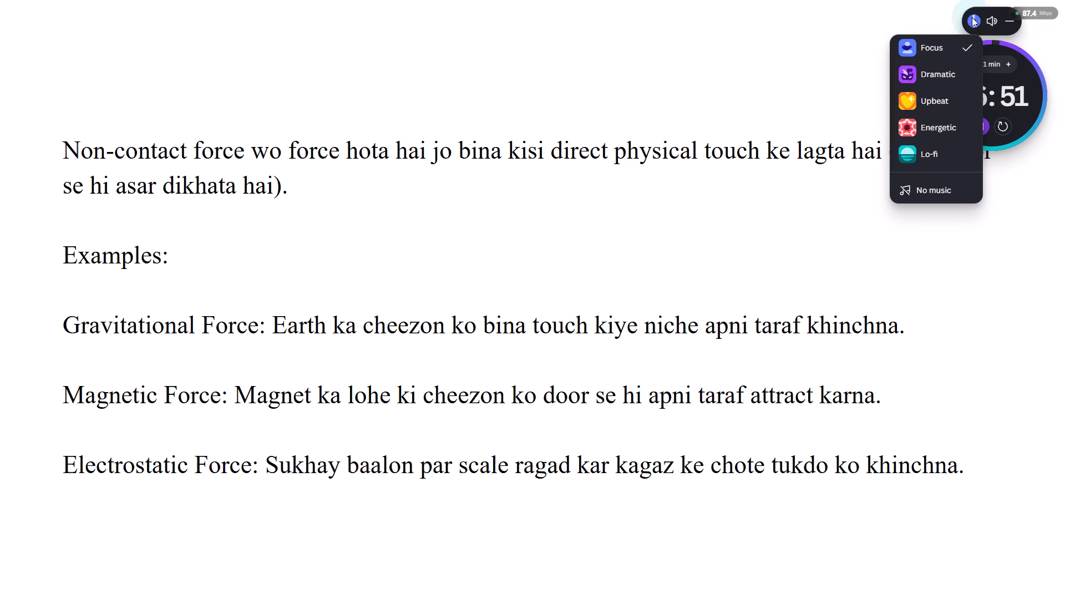
click(957, 48)
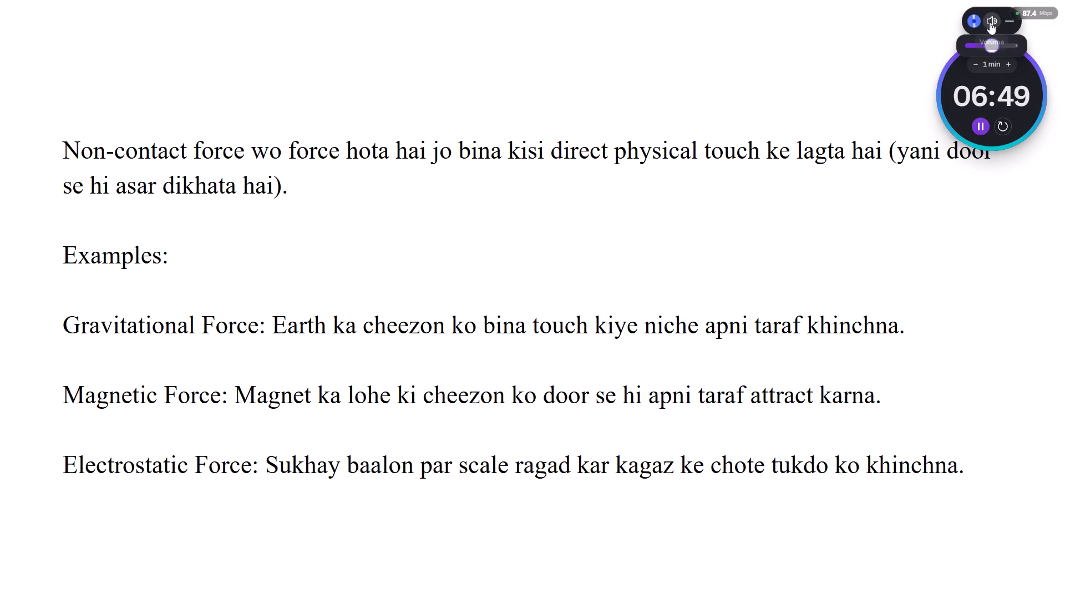
drag(993, 43, 1016, 44)
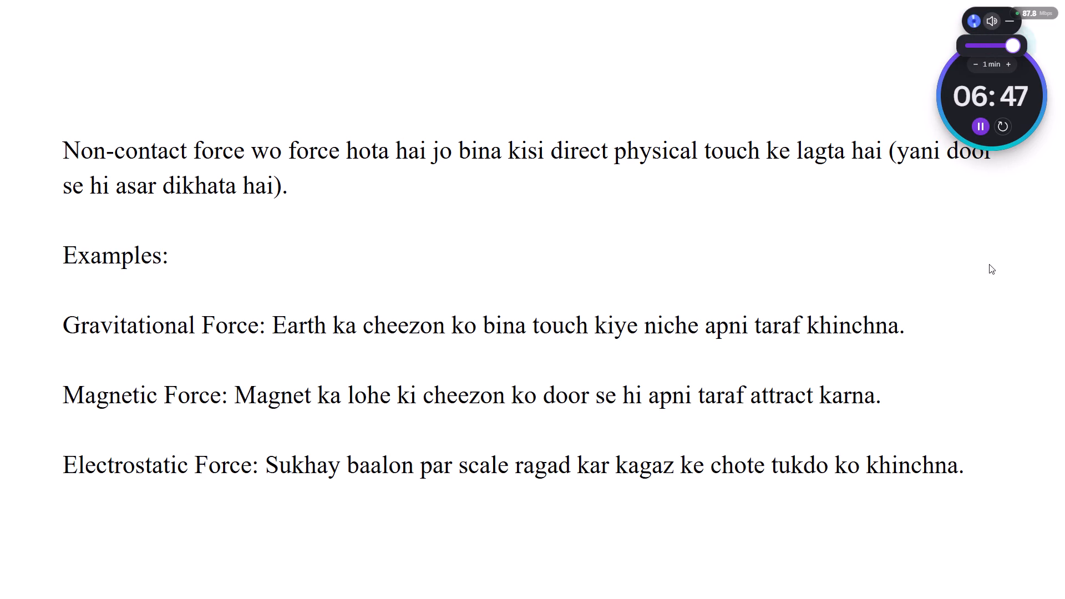
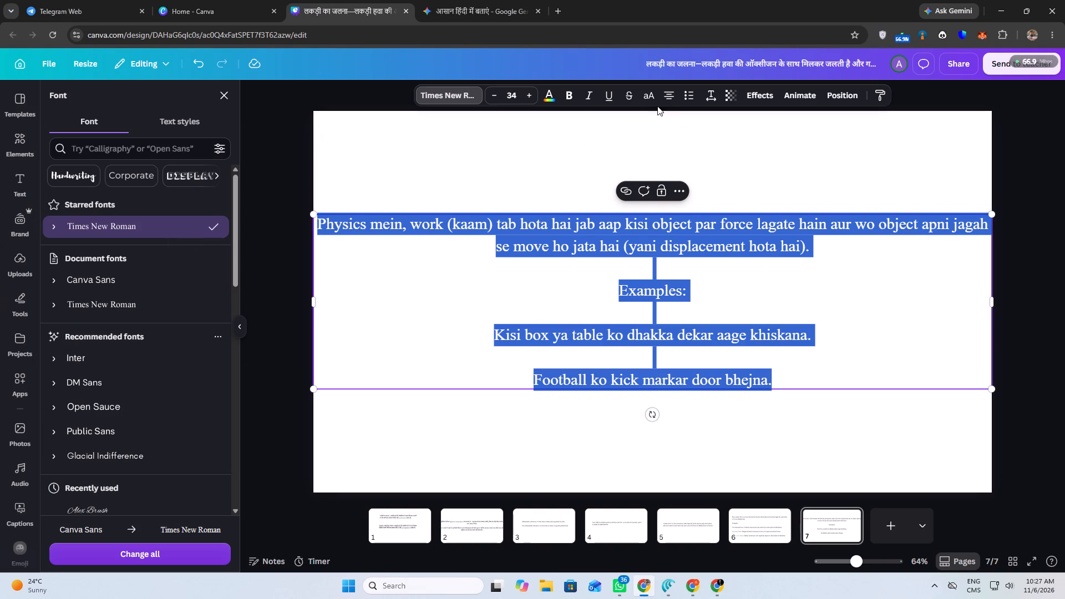
click(667, 95)
click(560, 244)
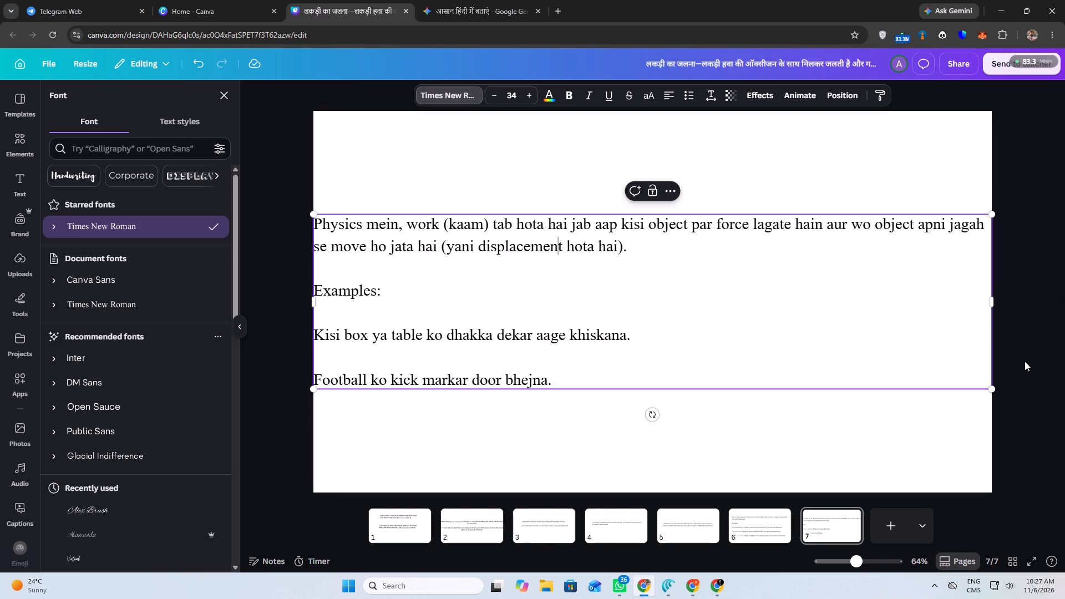
Scale the work definition text box down to about font size 27.6 and move it to the middle of the slide.
click(989, 390)
drag(986, 388, 778, 320)
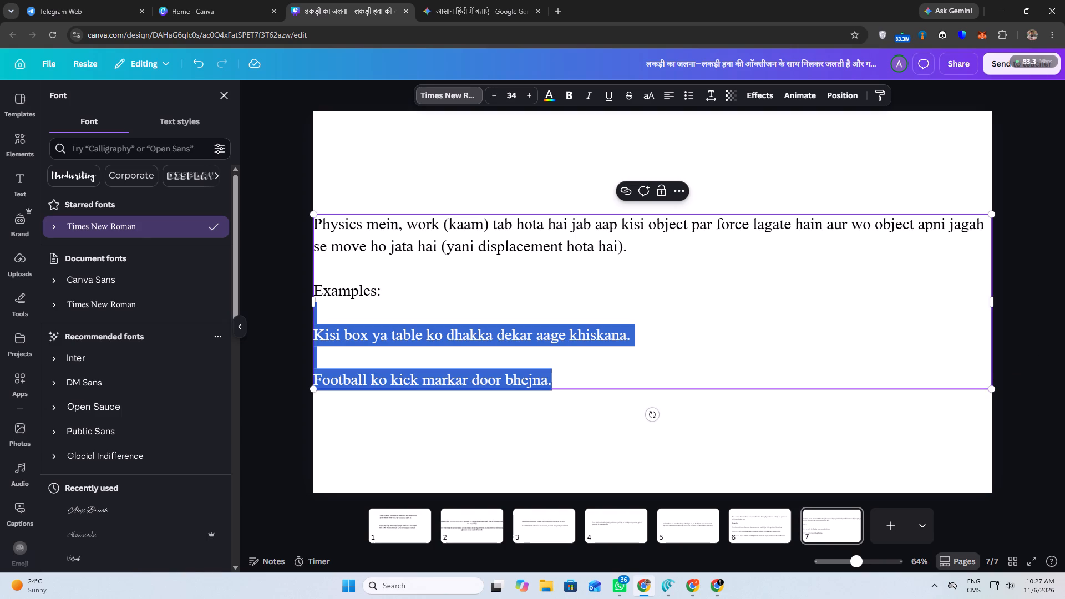
click(1021, 377)
drag(993, 389, 867, 354)
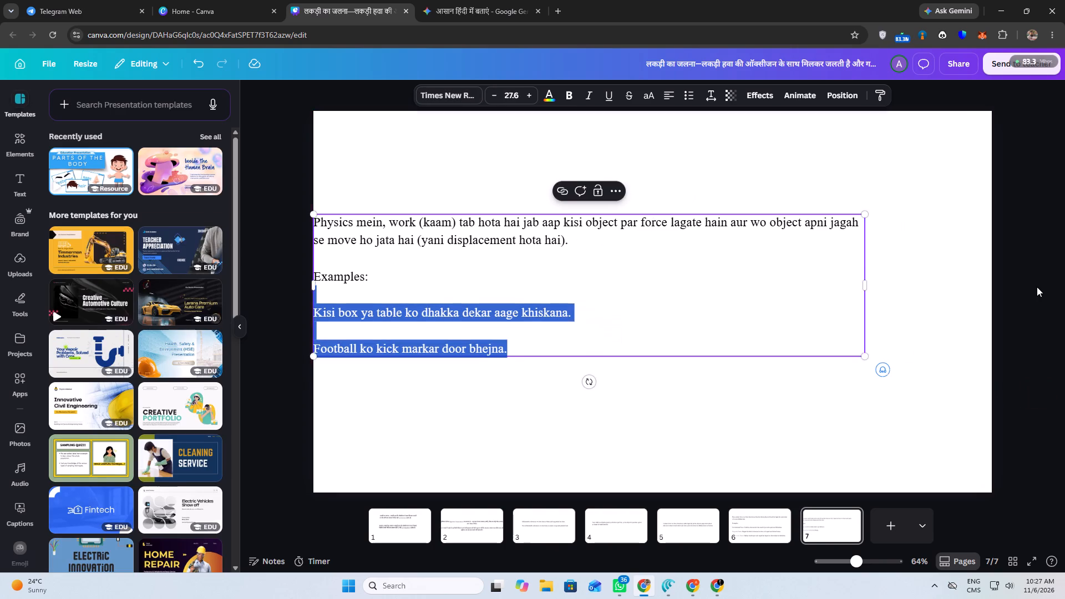
click(1037, 287)
drag(817, 295, 890, 310)
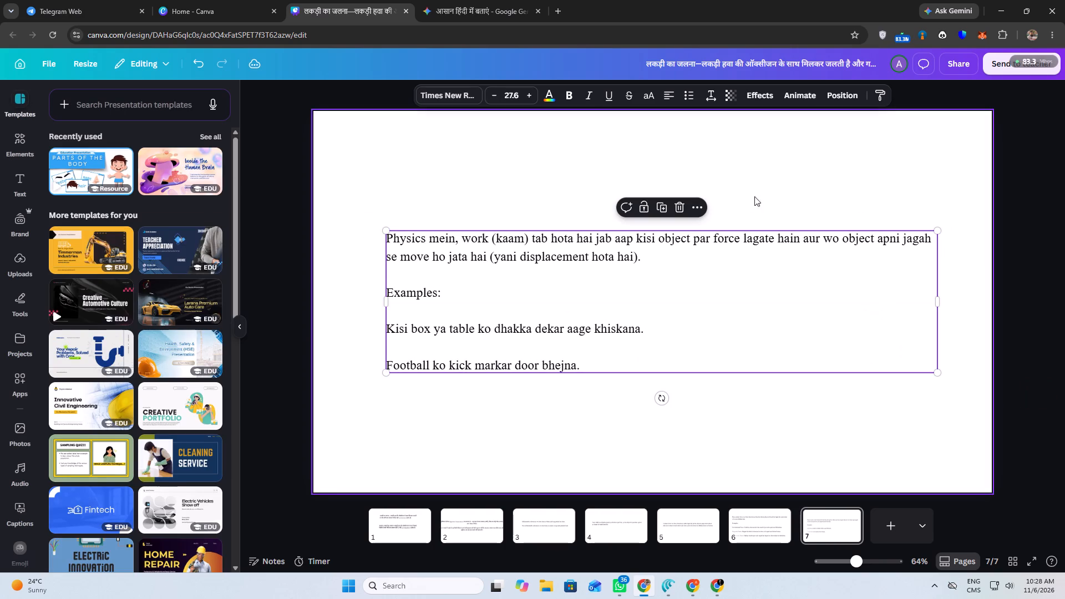
Present the work definition slide in full screen and start a 4-minute countdown timer on it.
click(958, 68)
click(962, 328)
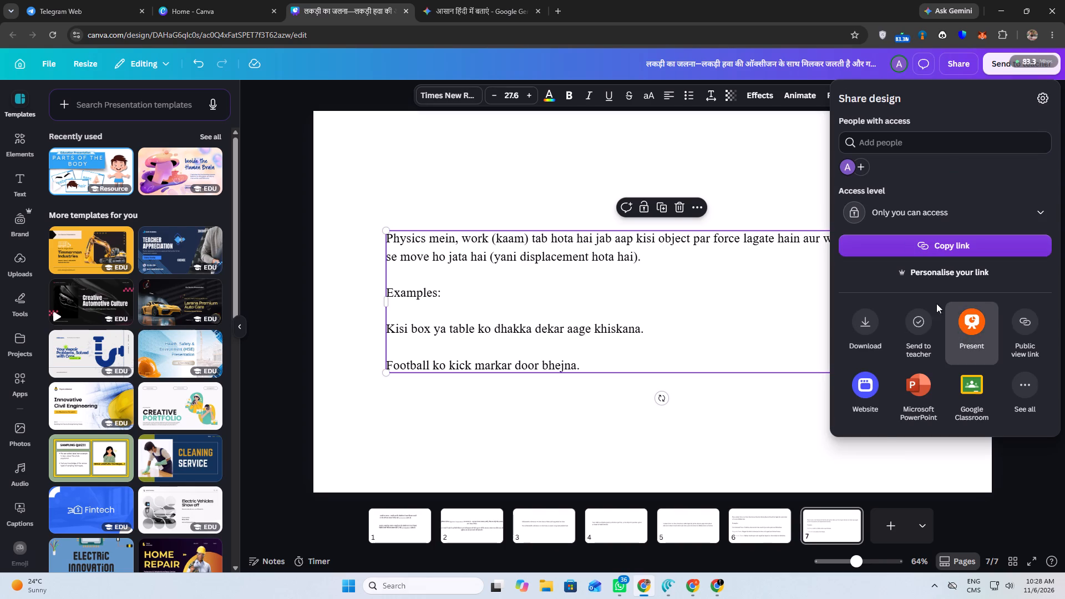
click(931, 108)
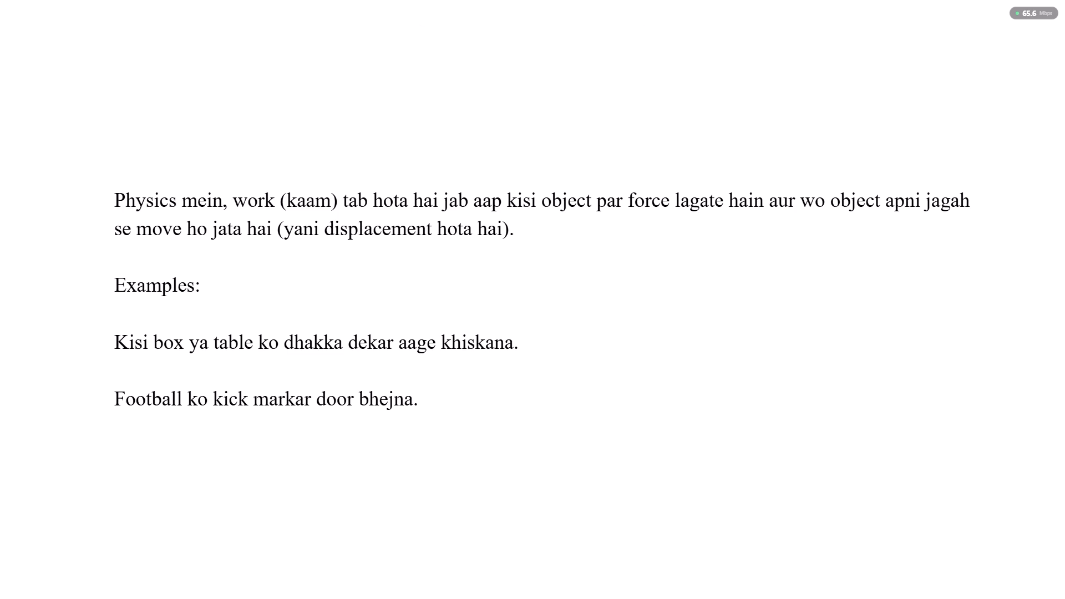
key(4)
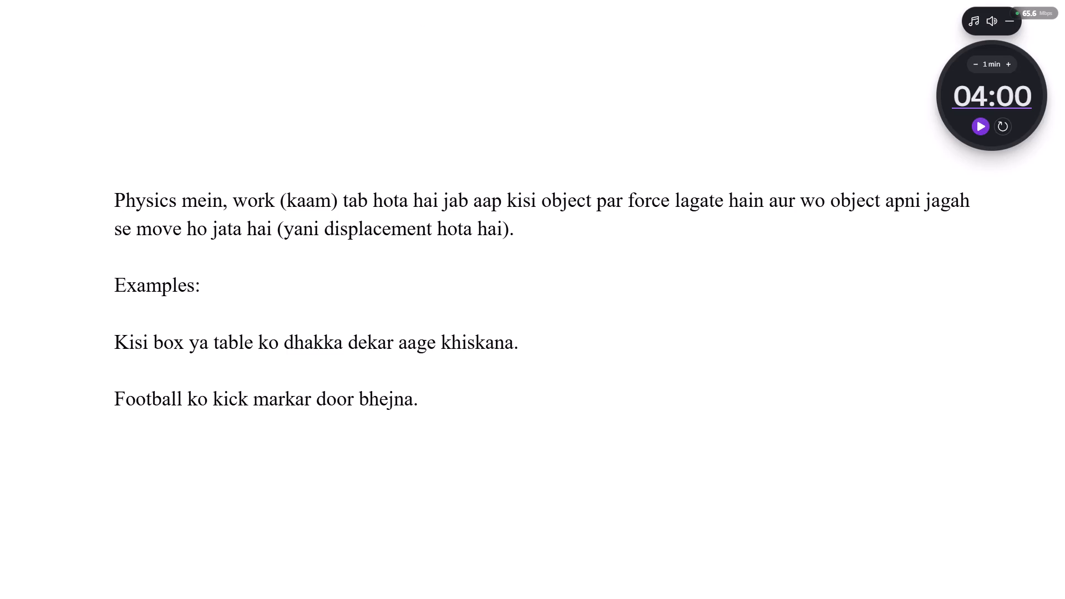
key(Return)
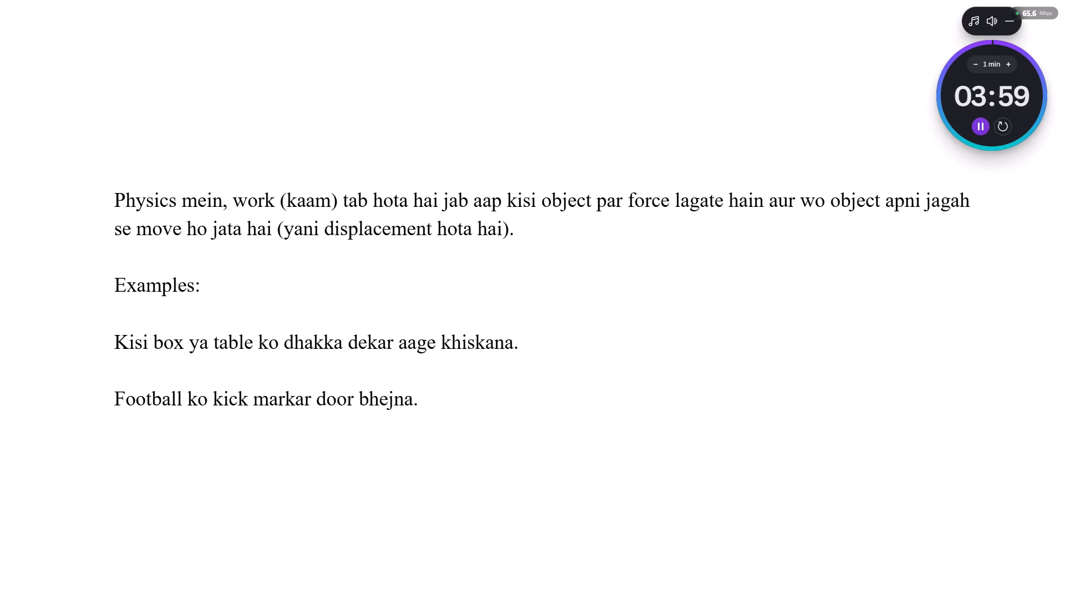
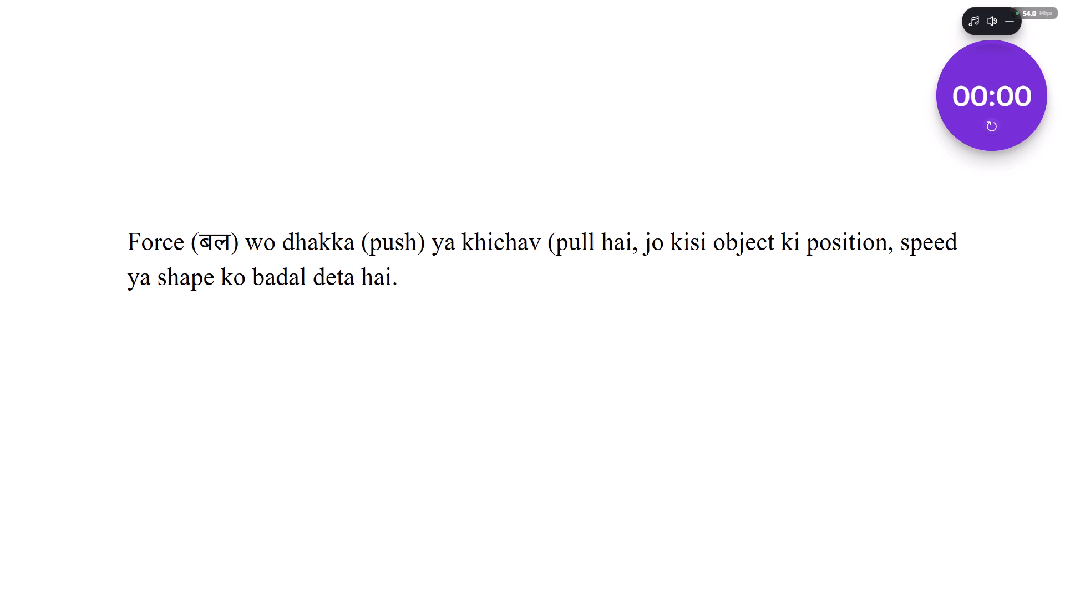
Open a new blank browser tab outside the presentation.
key(ctrl+t)
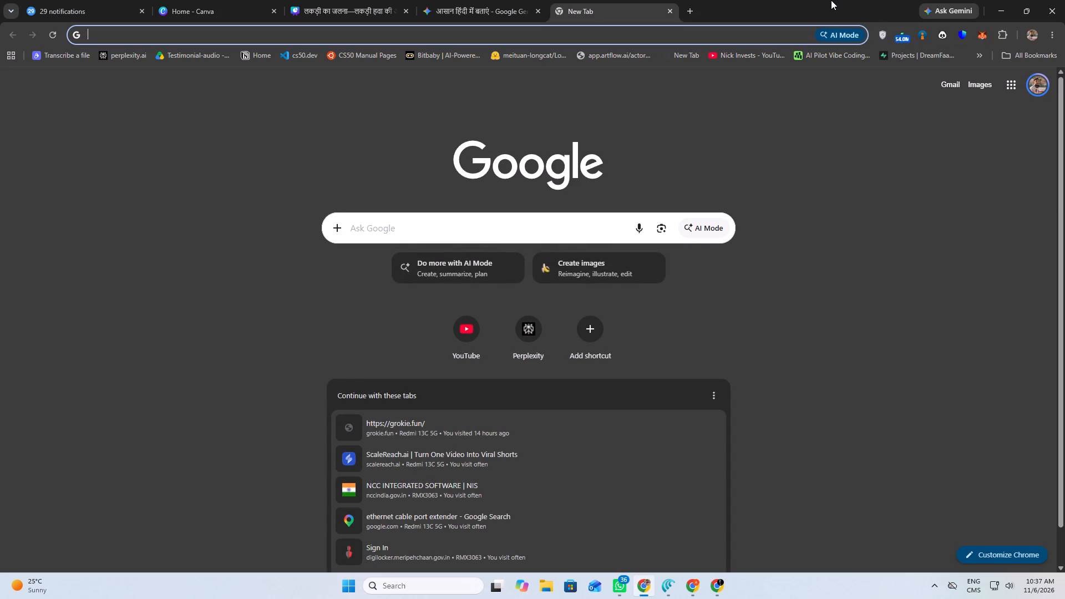
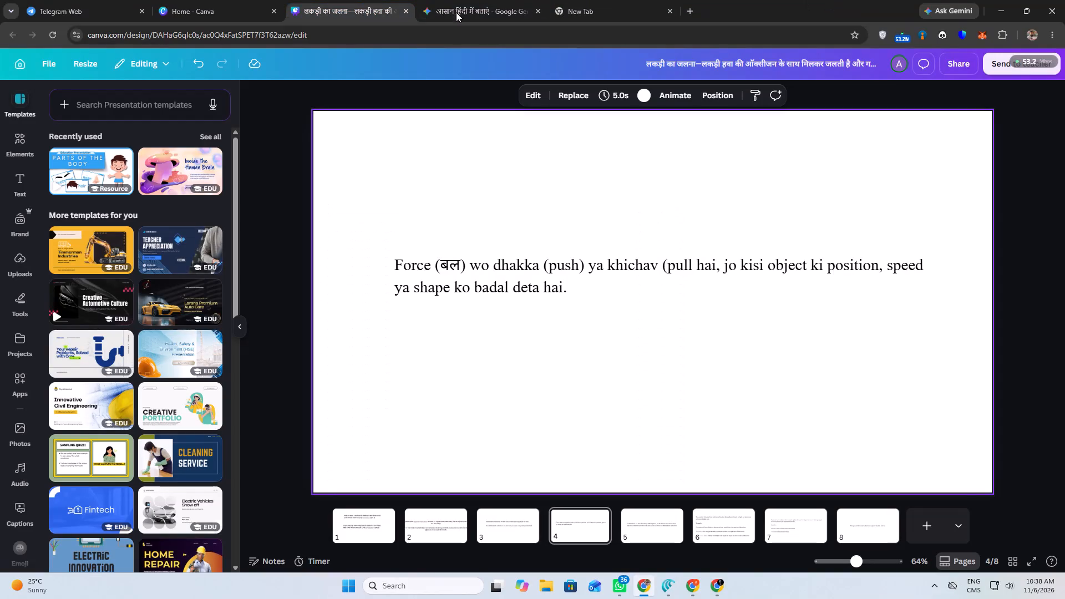
Present the design in full screen from the Force (बल) slide and advance to the Contact force definition slide.
click(495, 73)
click(958, 71)
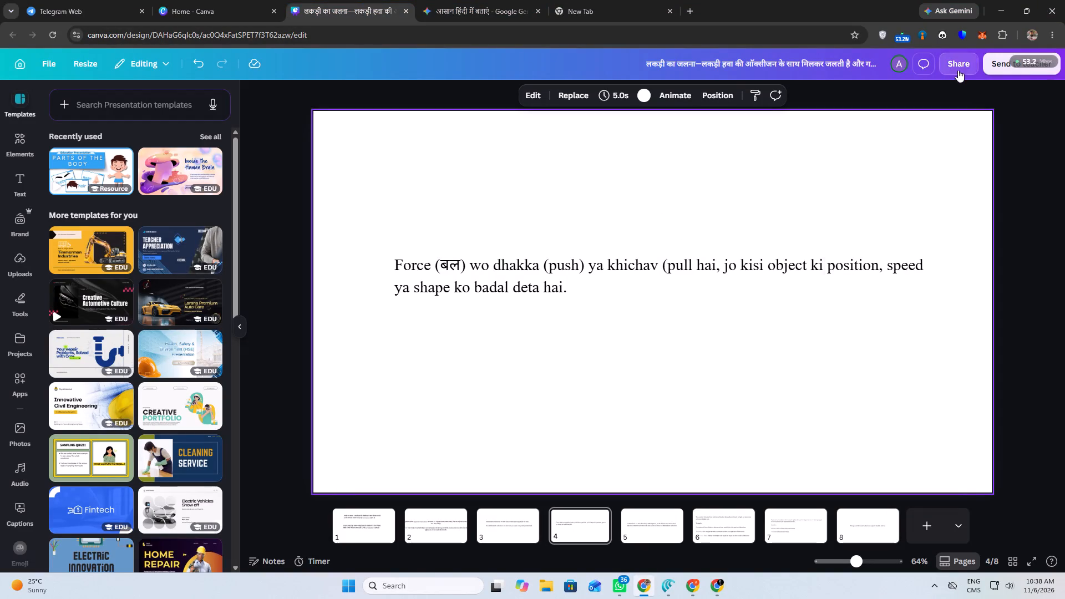
click(988, 331)
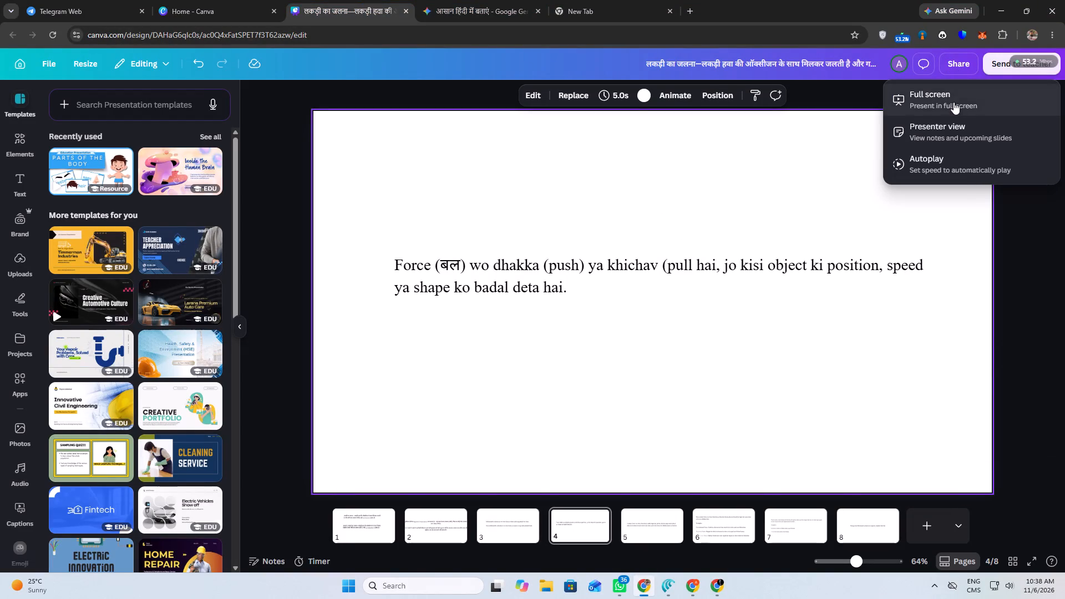
click(953, 102)
key(Right)
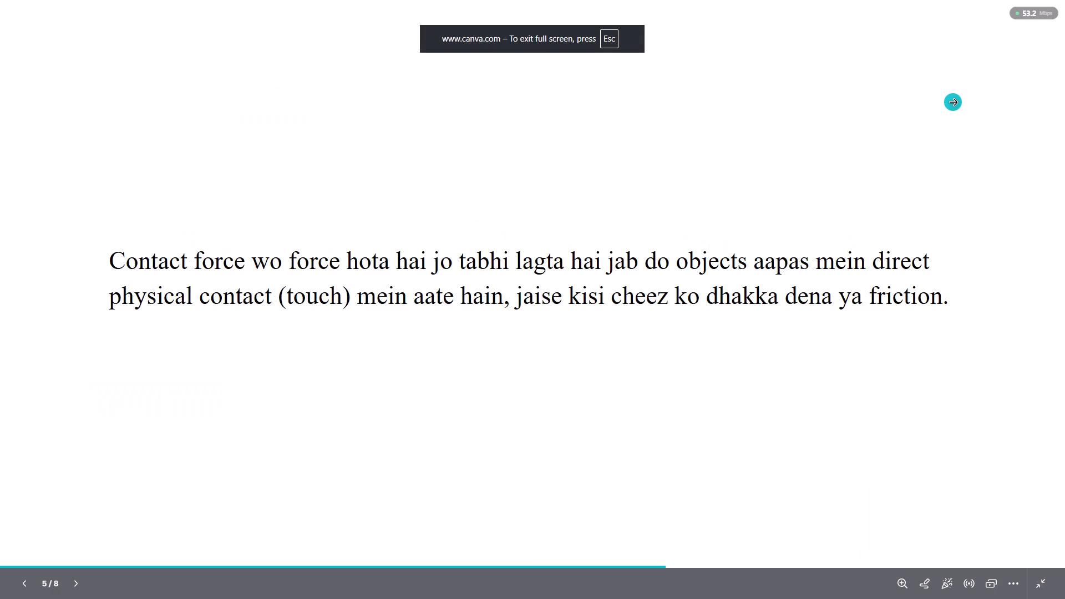
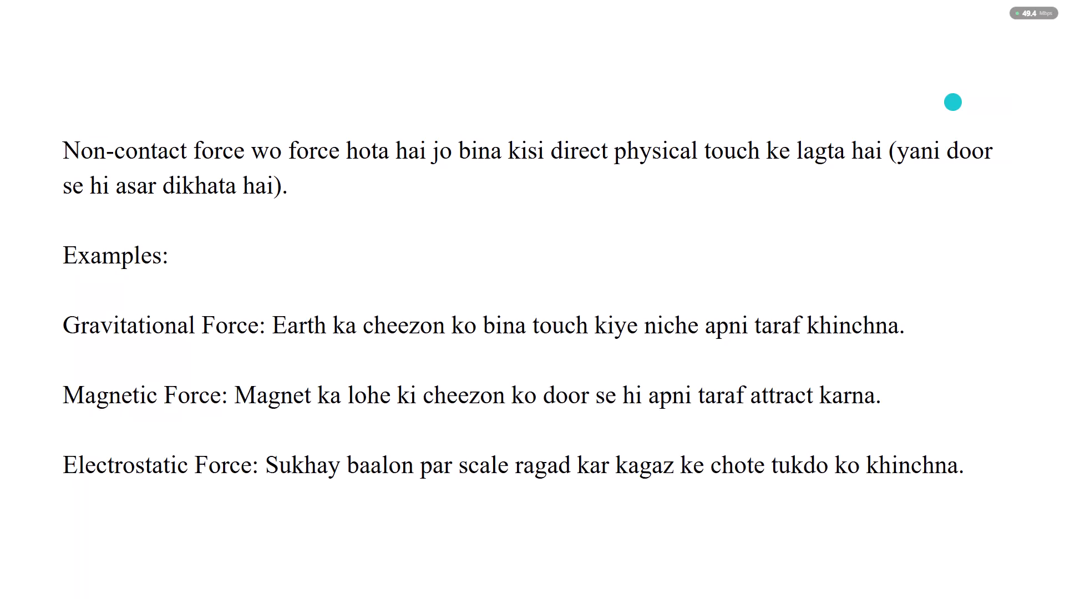
Advance the full-screen presentation from the Non-contact force slide to the work (kaam) definition slide.
key(Right)
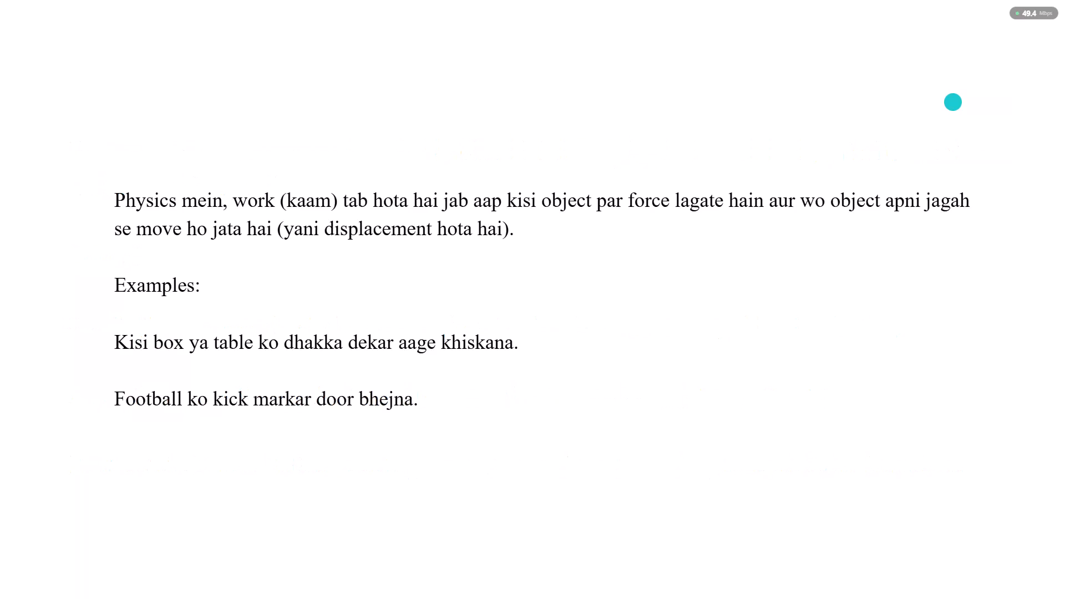
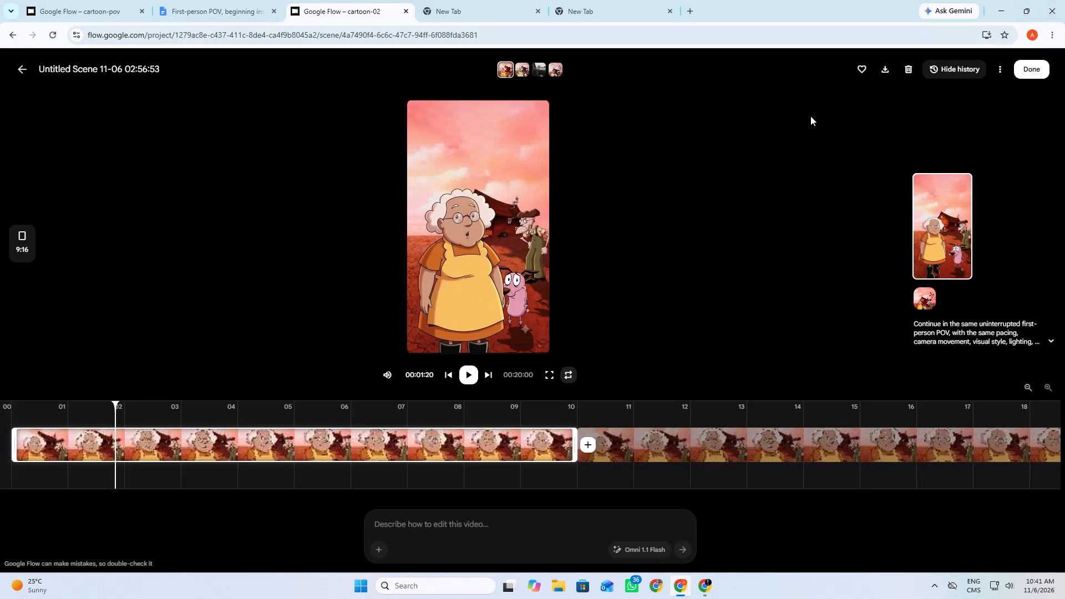
Close the open Chrome windows, including the one with the Google Flow cartoon-02 scene, to leave the desktop clear.
click(810, 116)
click(1064, 0)
click(1058, 3)
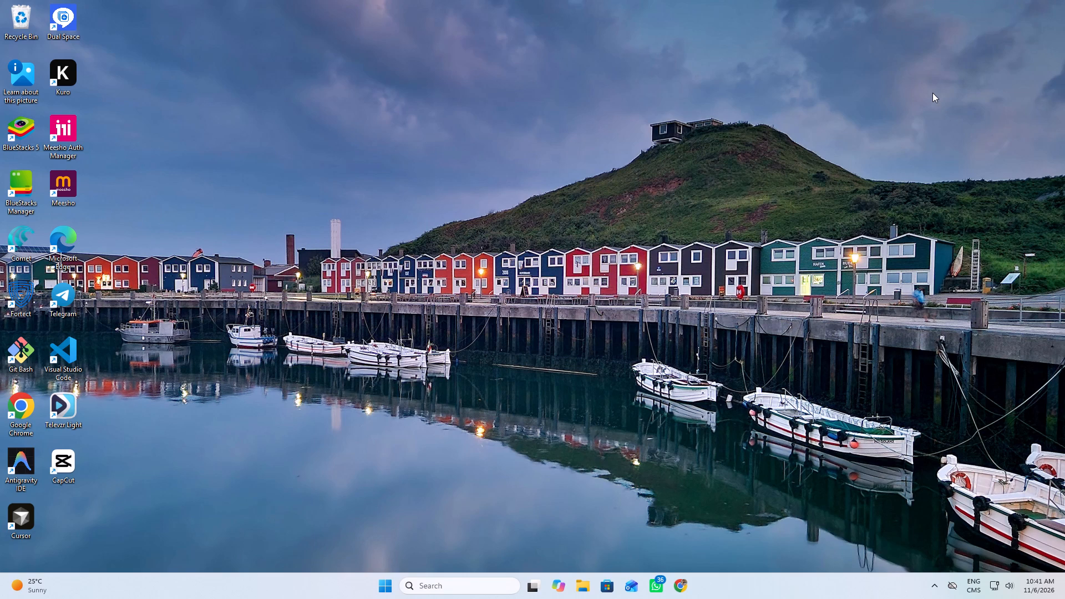
Bring up the Windows options for shutting down or signing out of the computer.
key(super+x)
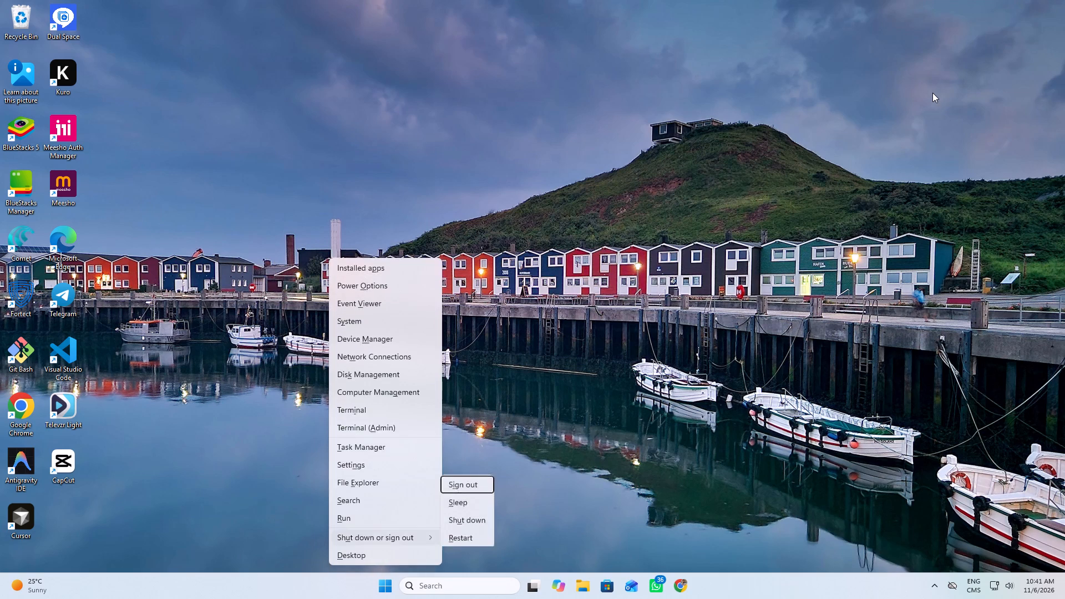